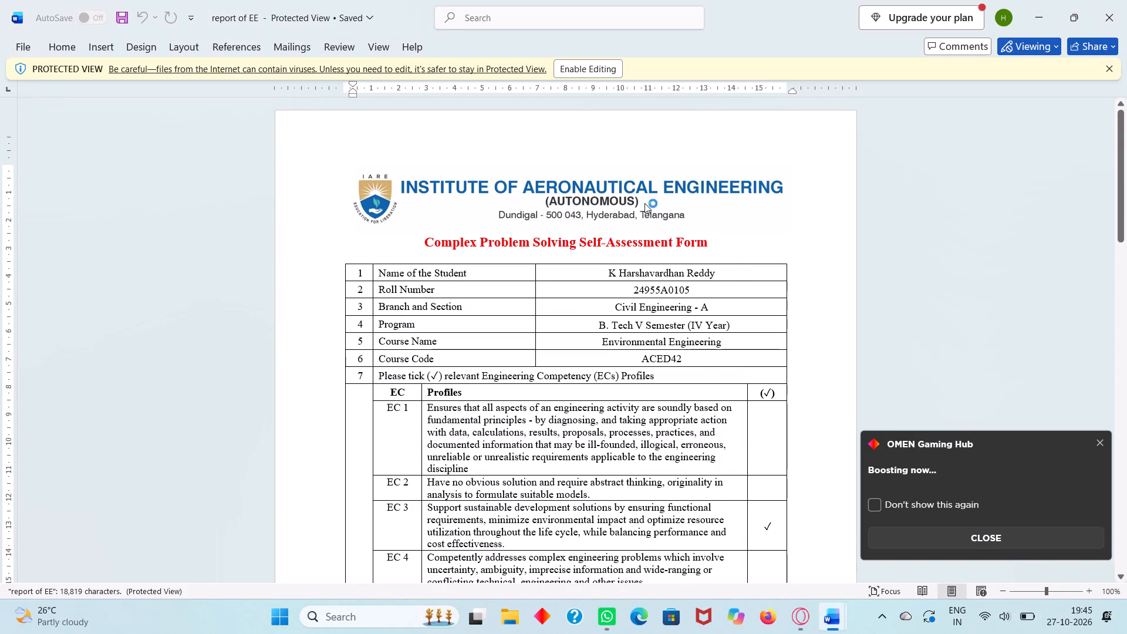
Enable editing of the protected report document.
{"action": "left_click", "coordinate": [598, 67]}
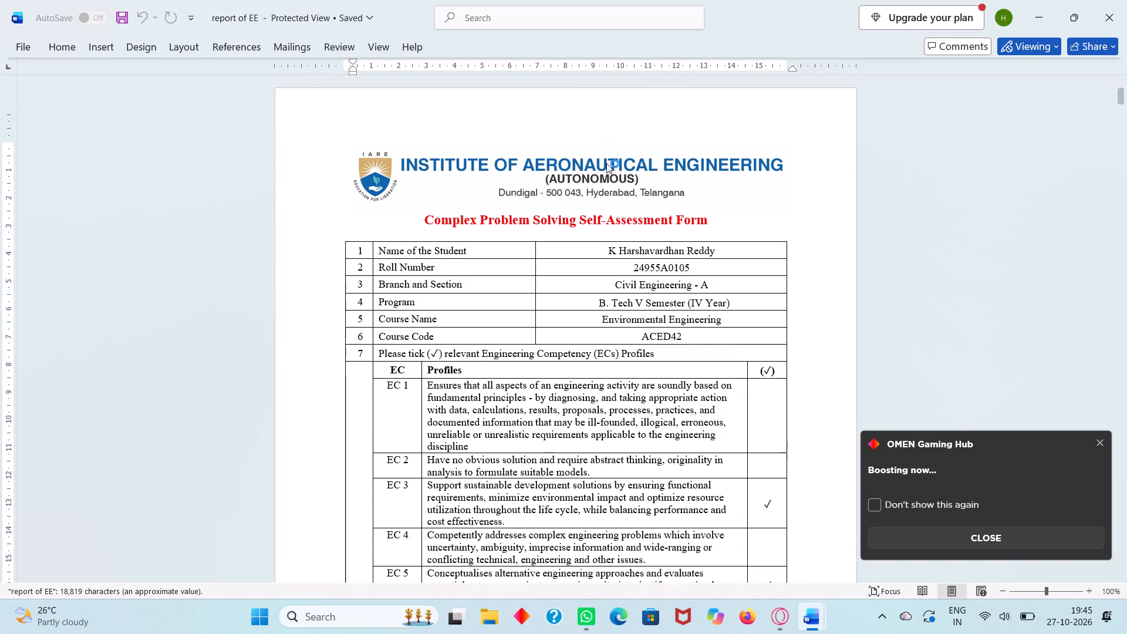
Change the semester in the Program row of the self-assessment form to VII.
{"action": "scroll", "coordinate": [606, 163], "scroll_direction": "down", "scroll_amount": 5}
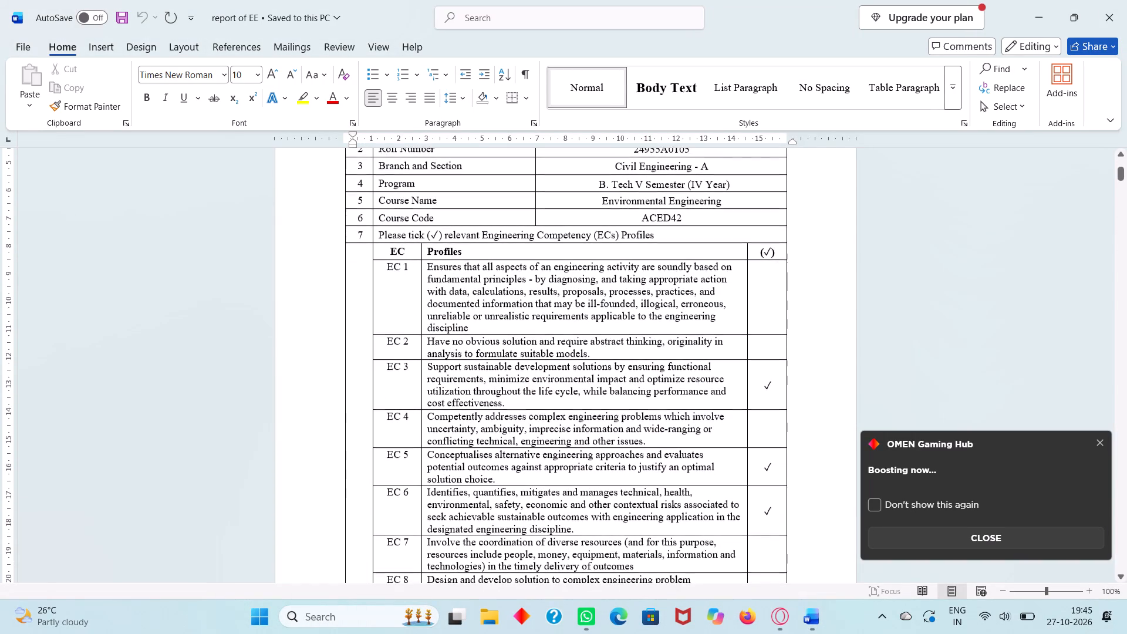
{"action": "scroll", "coordinate": [606, 163], "scroll_direction": "down", "scroll_amount": 1}
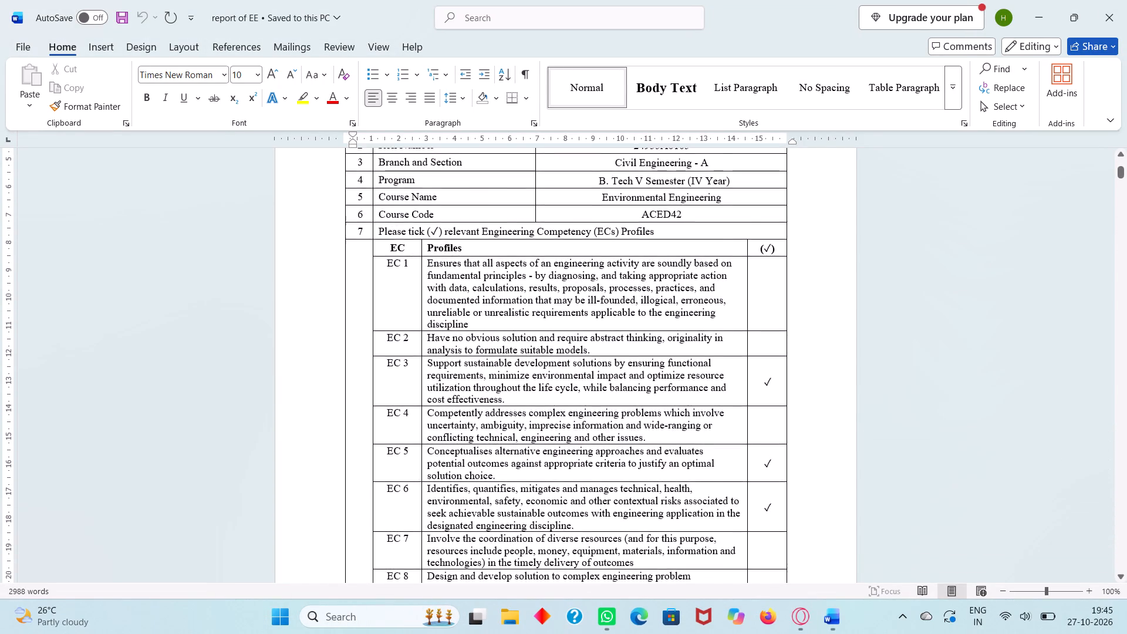
{"action": "scroll", "coordinate": [606, 163], "scroll_direction": "down", "scroll_amount": 4}
{"action": "scroll", "coordinate": [606, 163], "scroll_direction": "up", "scroll_amount": 3}
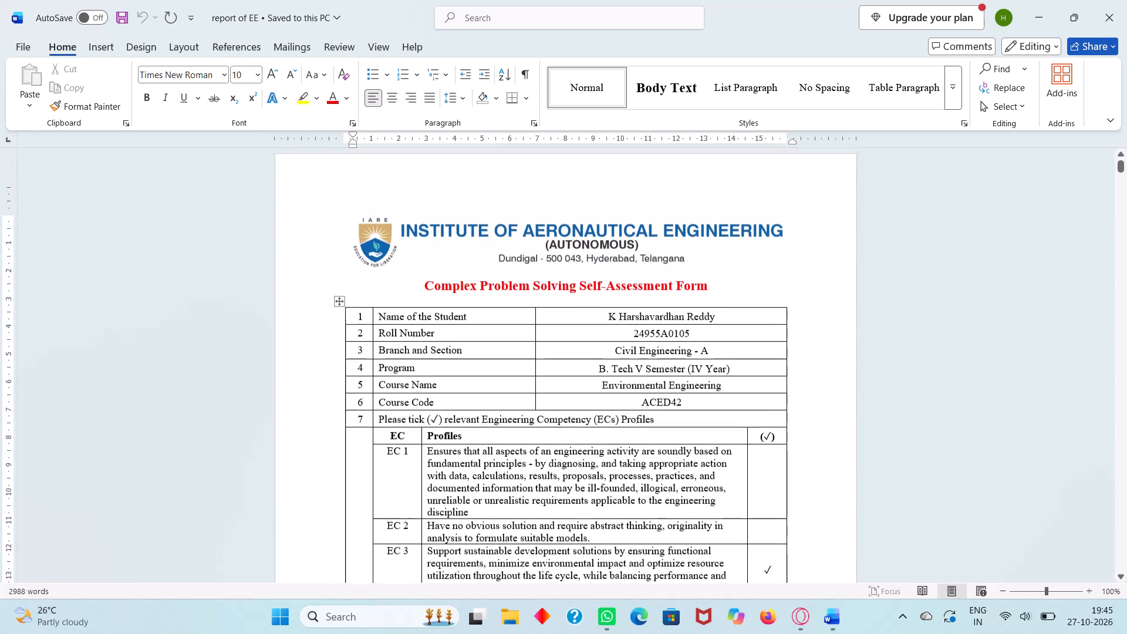
{"action": "scroll", "coordinate": [606, 163], "scroll_direction": "up", "scroll_amount": 1}
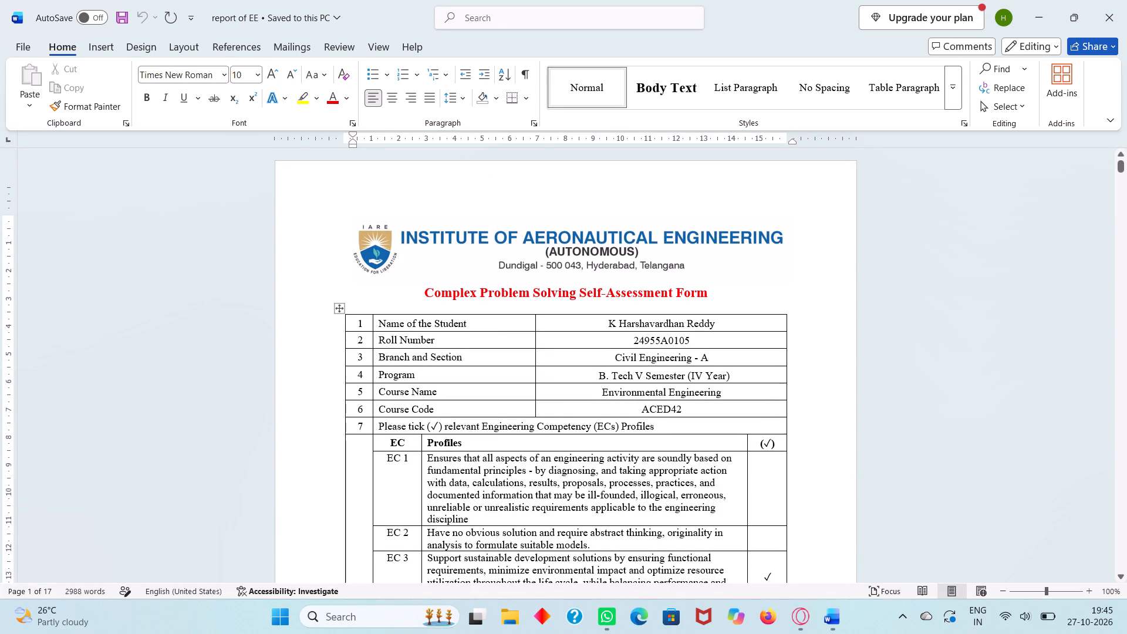
{"action": "left_click", "coordinate": [644, 379]}
{"action": "key", "text": "BackSpace"}
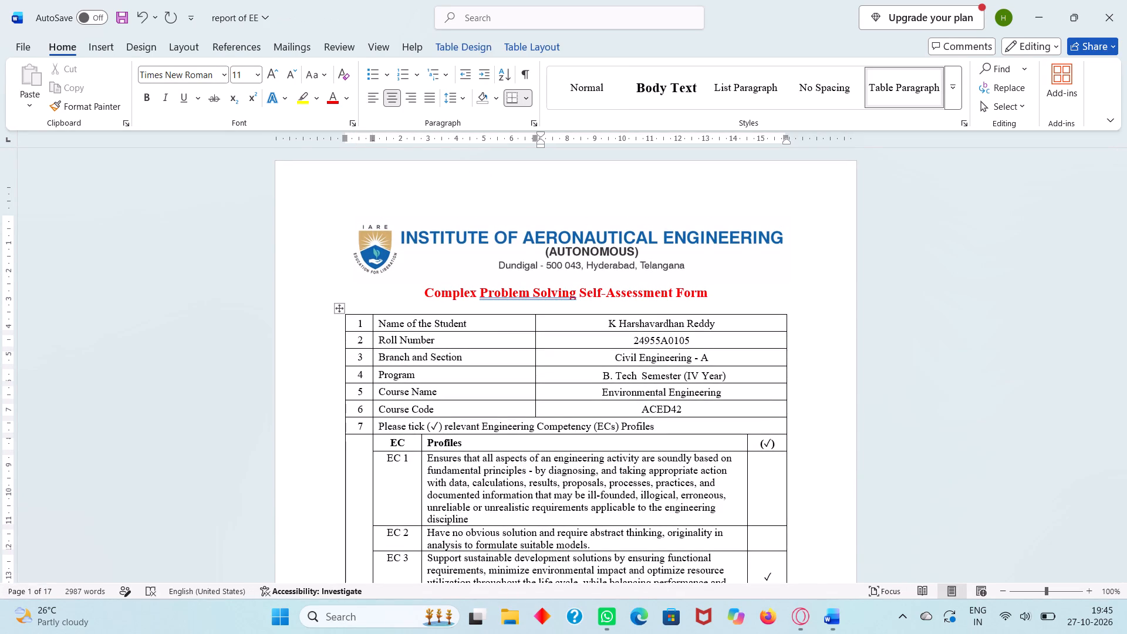
{"action": "type", "text": "vii"}
{"action": "key", "text": "BackSpace"}
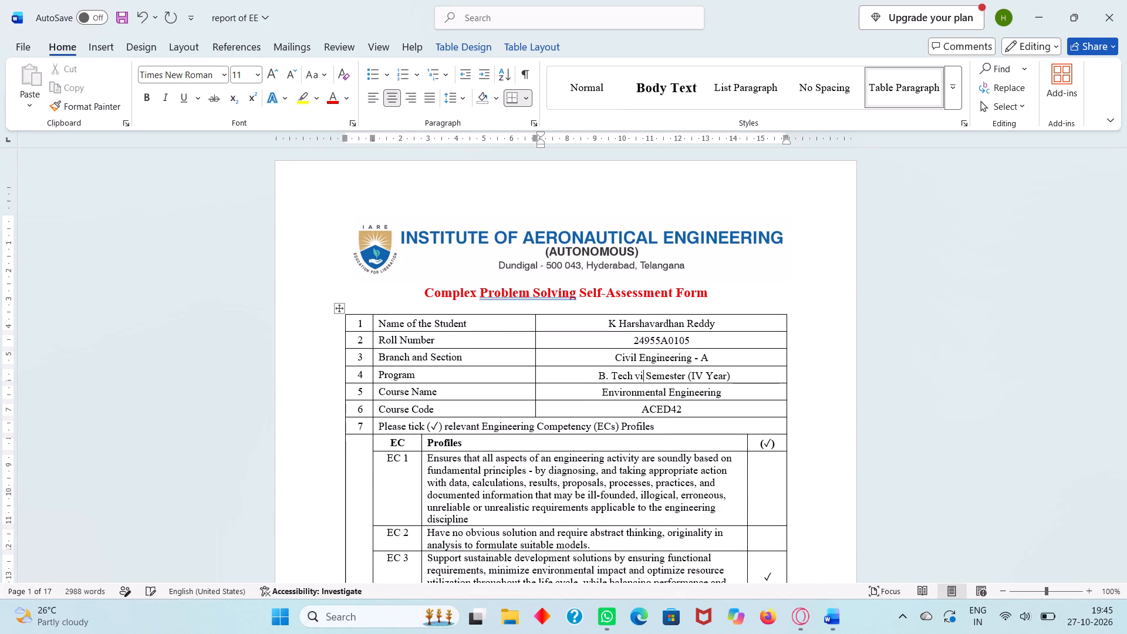
{"action": "key", "text": "BackSpace"}
{"action": "key", "text": "BackSpace"}
{"action": "type", "text": "VII"}
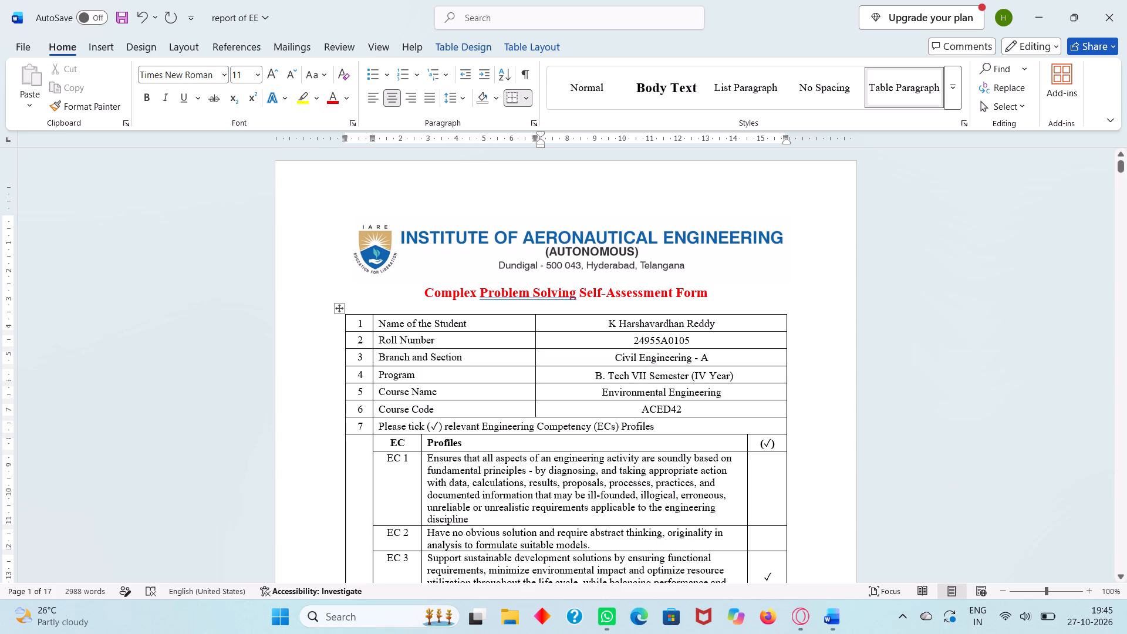
Pull the student name on page 3 up one line and indent it with spaces towards the page's right margin.
{"action": "scroll", "coordinate": [658, 384], "scroll_direction": "down", "scroll_amount": 2}
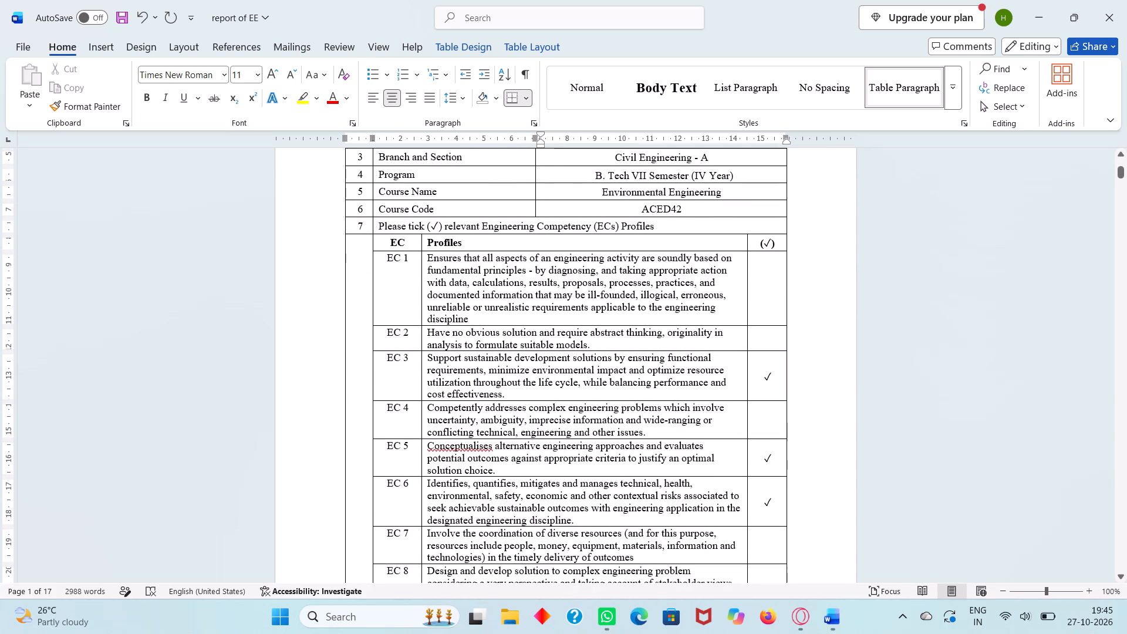
{"action": "scroll", "coordinate": [658, 384], "scroll_direction": "down", "scroll_amount": 9}
{"action": "scroll", "coordinate": [658, 384], "scroll_direction": "up", "scroll_amount": 1}
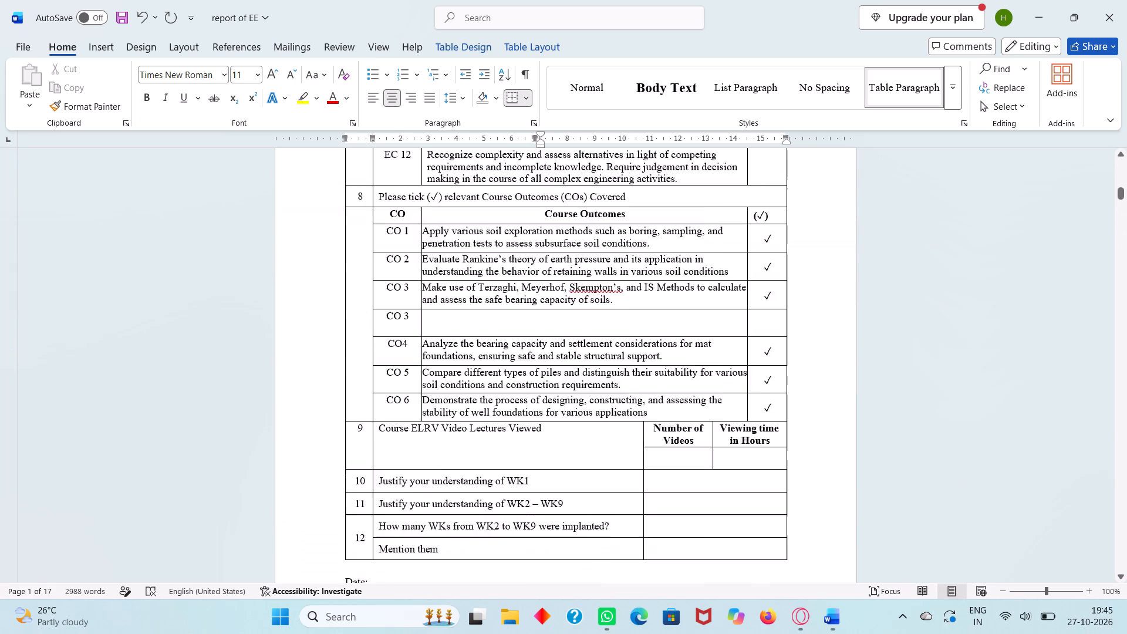
{"action": "scroll", "coordinate": [658, 384], "scroll_direction": "down", "scroll_amount": 7}
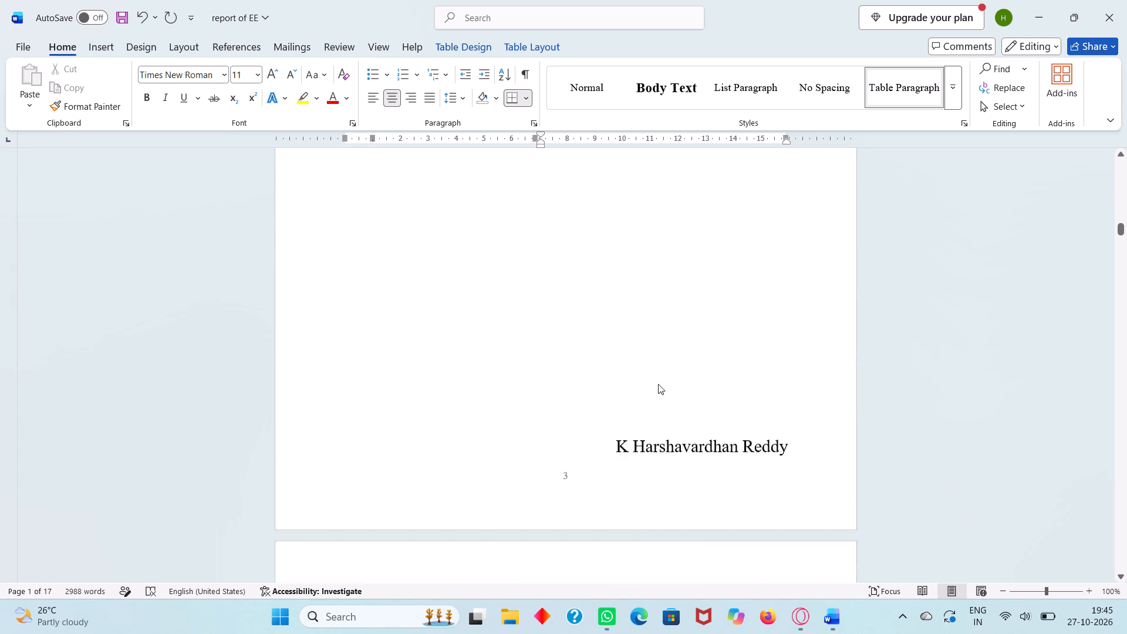
{"action": "scroll", "coordinate": [658, 384], "scroll_direction": "down", "scroll_amount": 1}
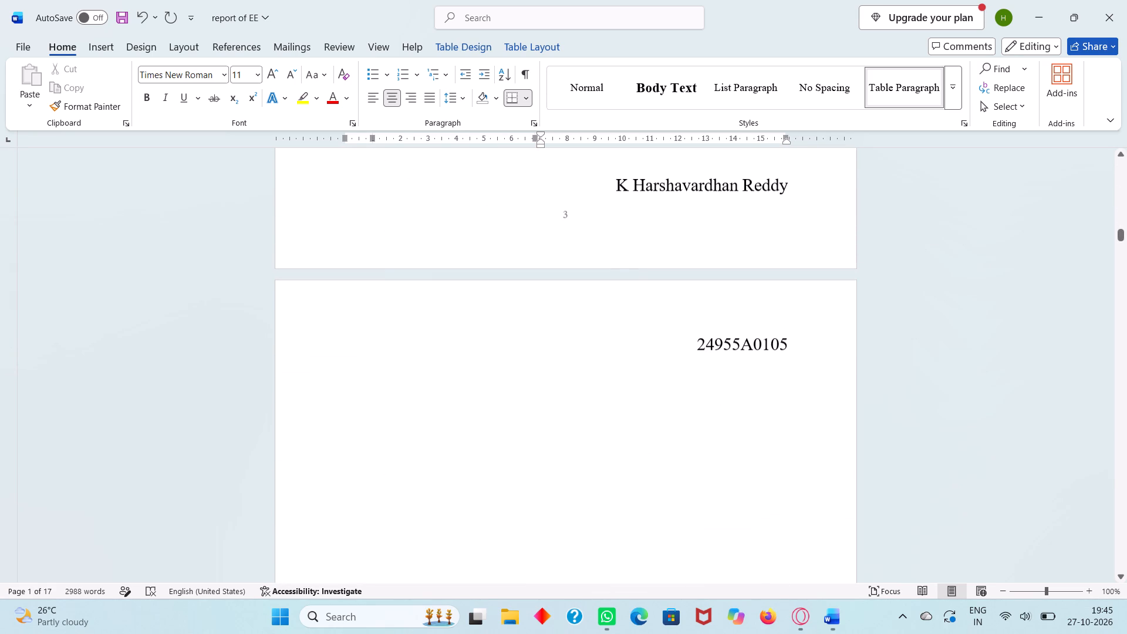
{"action": "left_click", "coordinate": [617, 183]}
{"action": "key", "text": "BackSpace"}
{"action": "key", "text": "BackSpace"}
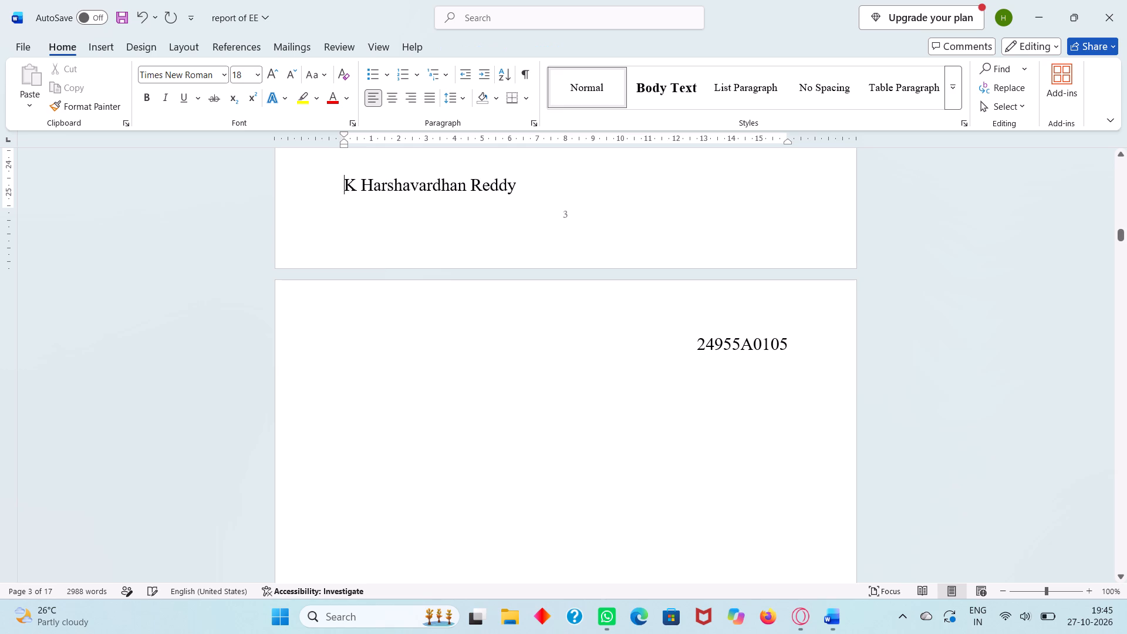
{"action": "key", "text": "BackSpace"}
{"action": "key", "text": "space"}
{"action": "key", "text": "space"}
{"action": "key", "text": "space"}
{"action": "key", "text": "space"}
{"action": "key", "text": "space"}
{"action": "key", "text": "space"}
{"action": "key", "text": "space"}
{"action": "key", "text": "space"}
{"action": "key", "text": "space"}
{"action": "key", "text": "space"}
{"action": "key", "text": "space"}
{"action": "key", "text": "space"}
{"action": "key", "text": "space"}
{"action": "key", "text": "space"}
{"action": "key", "text": "space"}
{"action": "key", "text": "space"}
{"action": "key", "text": "space"}
{"action": "key", "text": "space"}
{"action": "key", "text": "space"}
{"action": "key", "text": "space"}
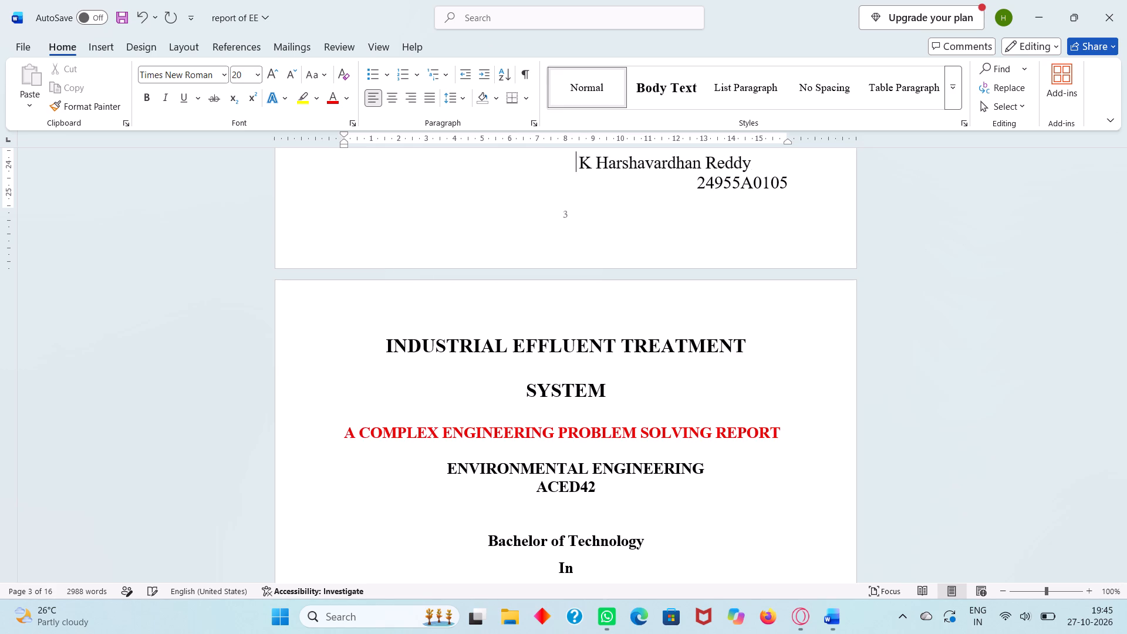
{"action": "key", "text": "space"}
{"action": "key", "text": "space"}
{"action": "key", "text": "space"}
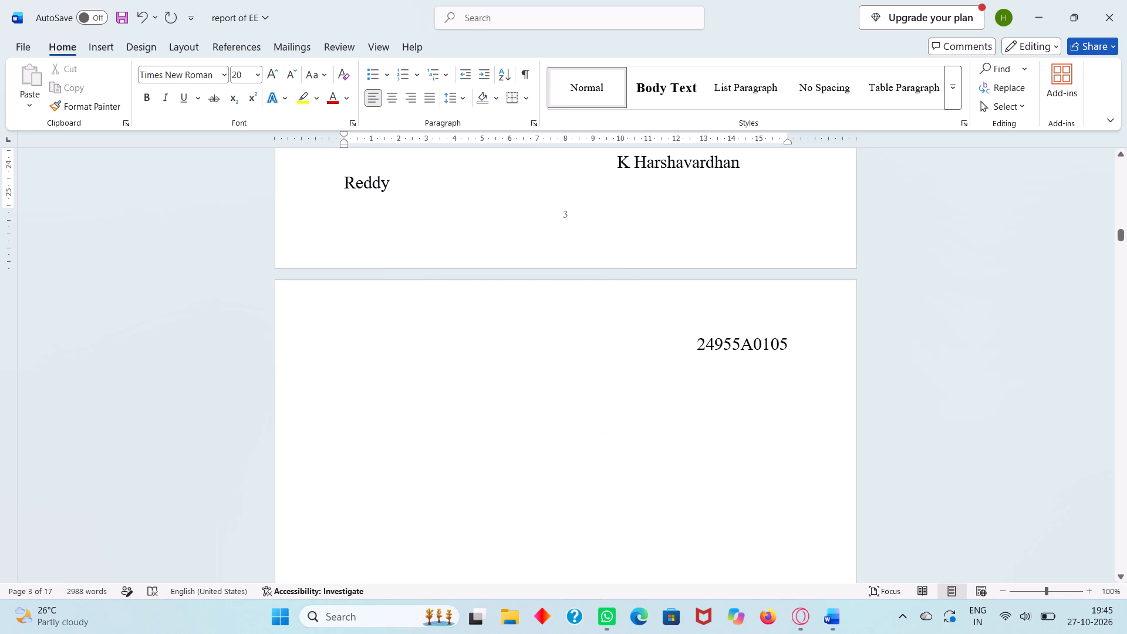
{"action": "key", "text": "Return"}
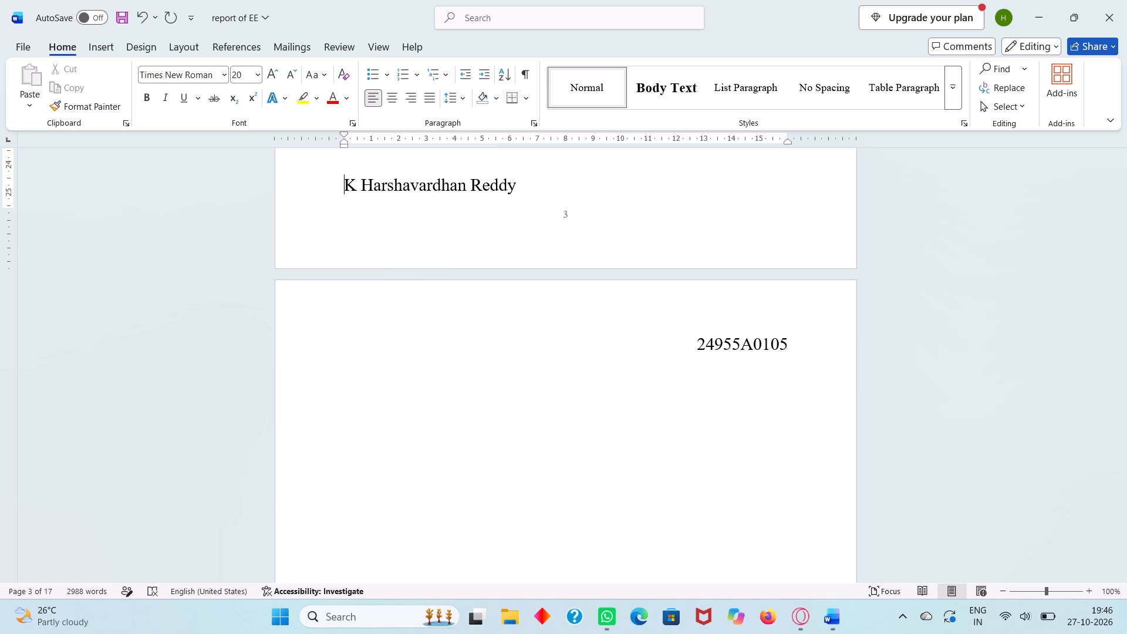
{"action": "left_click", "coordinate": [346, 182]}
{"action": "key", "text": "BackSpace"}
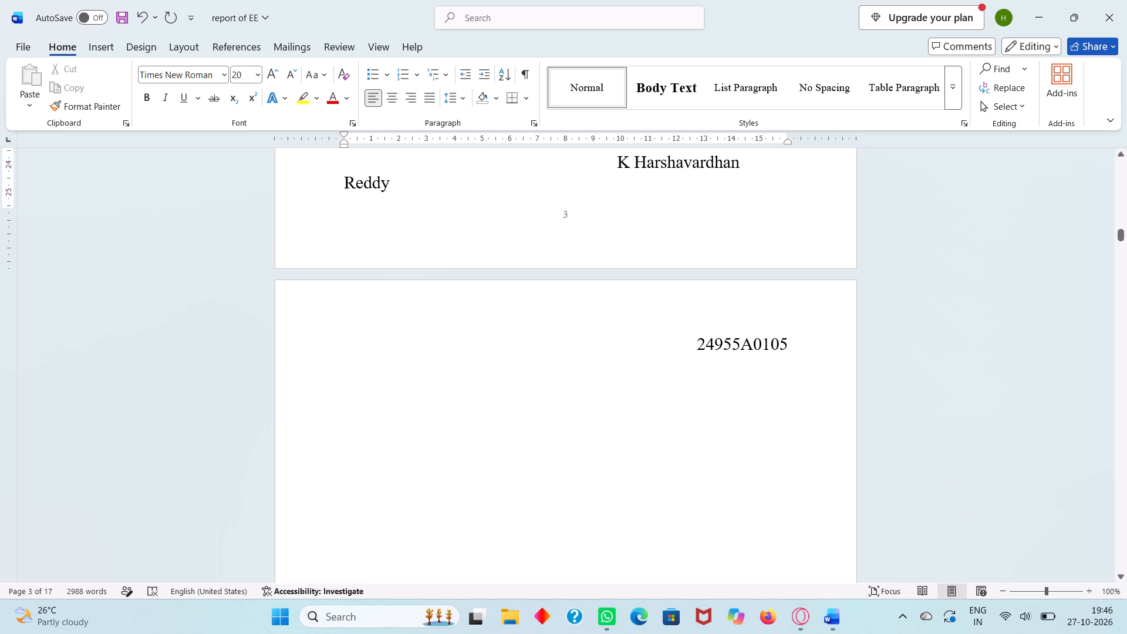
Remove the space before the surname on page 3 so the student's full name sits on one line.
{"action": "left_click", "coordinate": [340, 183]}
{"action": "key", "text": "BackSpace"}
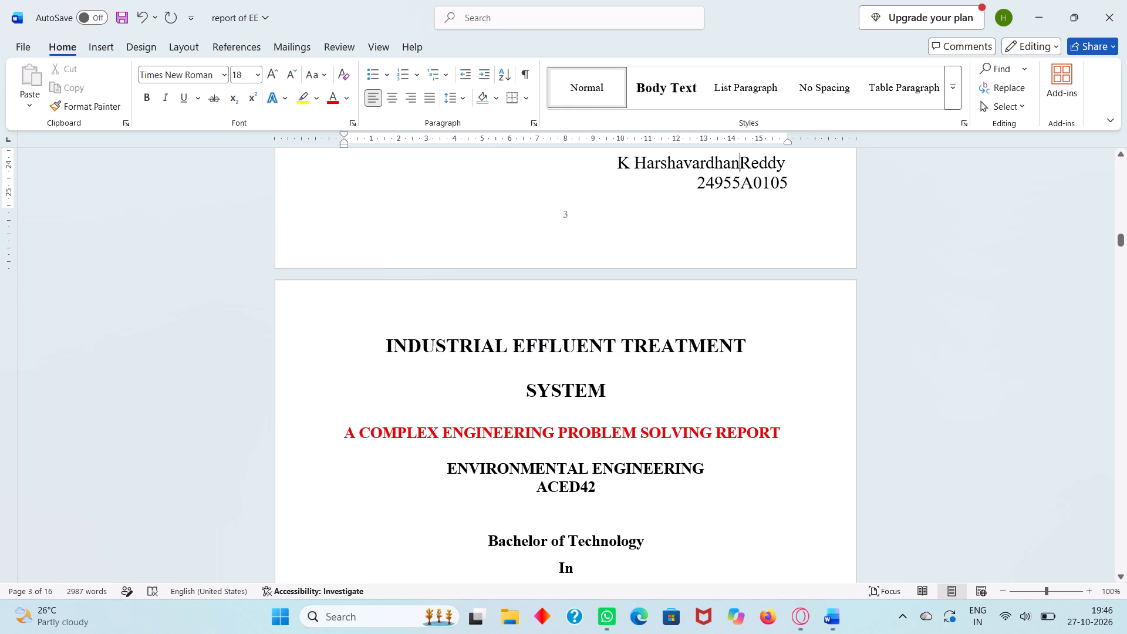
Replace the roll number's indent on page 3 with spaces so it ends flush beneath the student name.
{"action": "left_click", "coordinate": [693, 183]}
{"action": "key", "text": "BackSpace"}
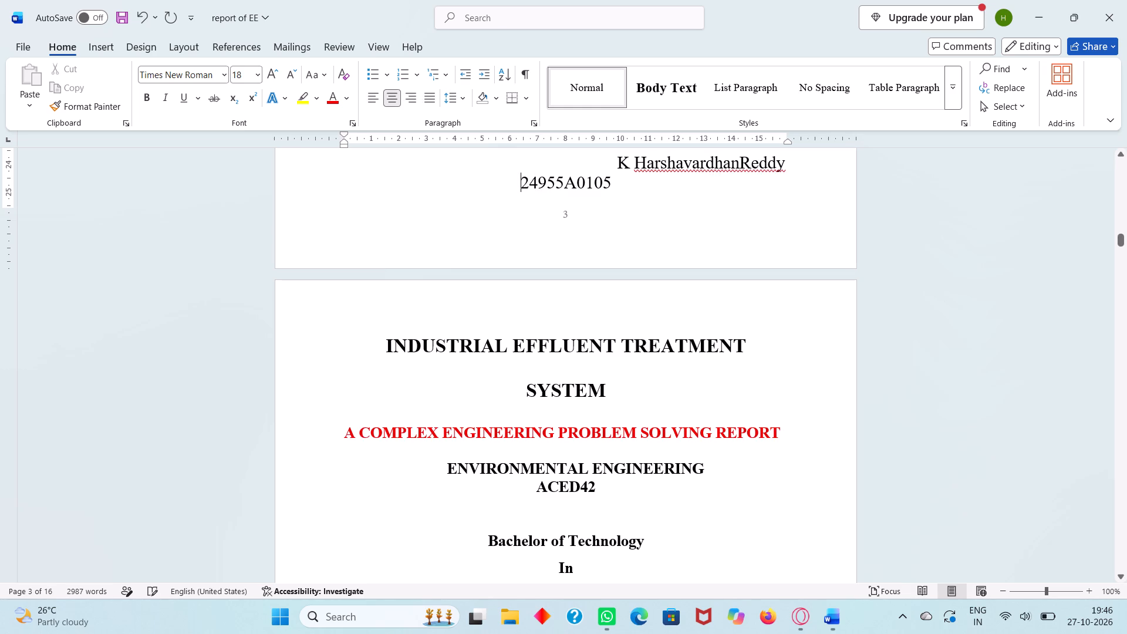
{"action": "key", "text": "space"}
{"action": "key", "text": "space"}
{"action": "key", "text": "space"}
{"action": "key", "text": "space"}
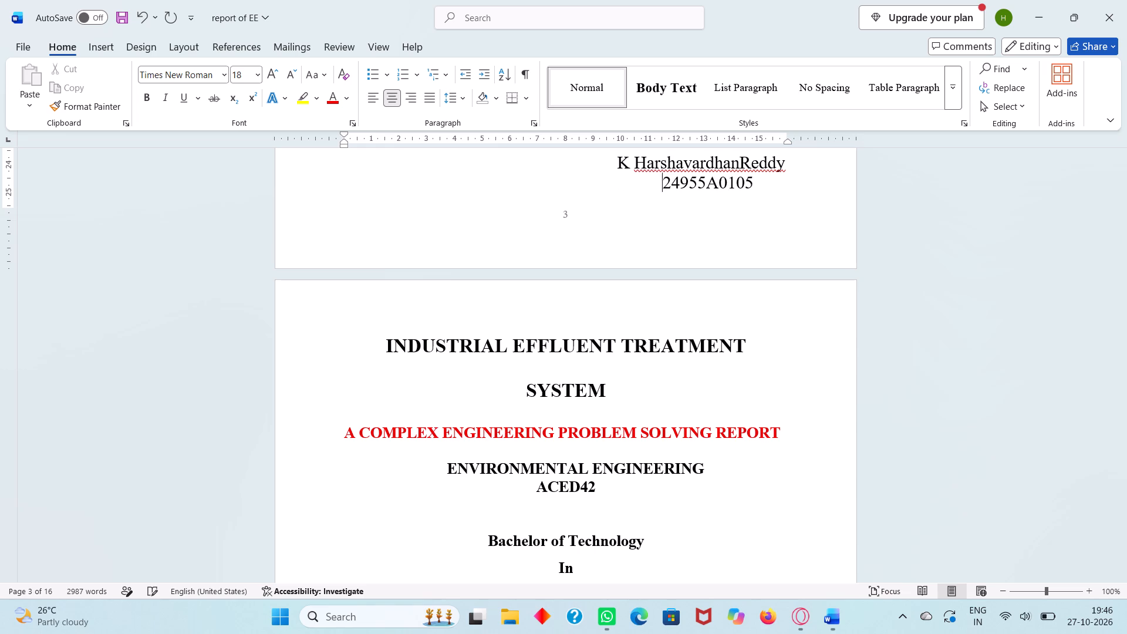
{"action": "key", "text": "space"}
{"action": "key", "text": "space"}
{"action": "key", "text": "space"}
{"action": "key", "text": "space"}
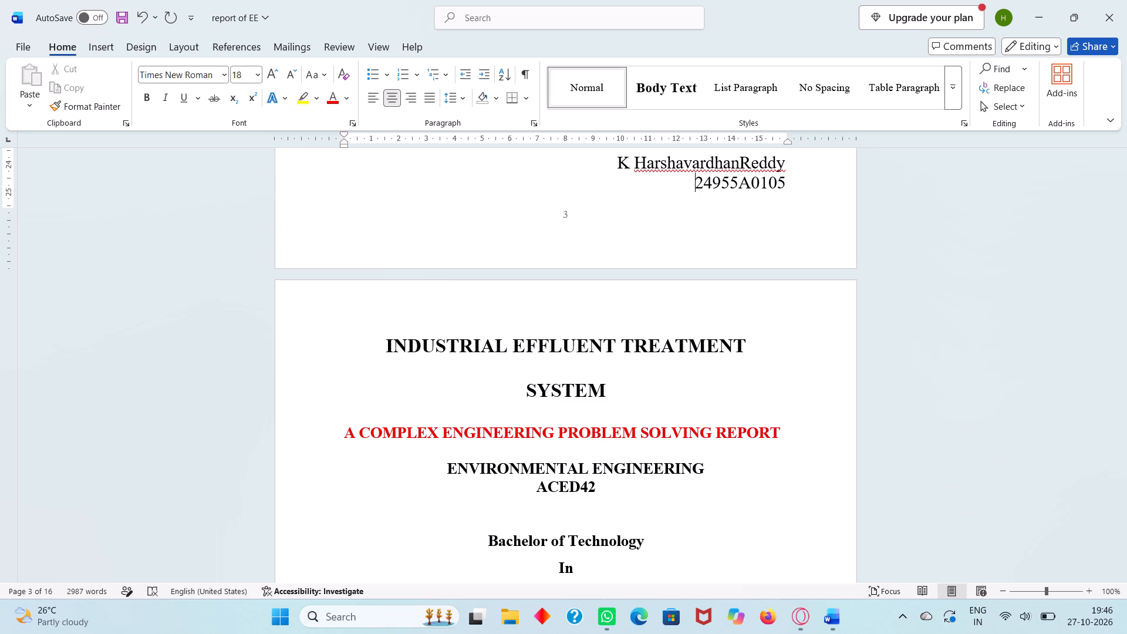
Look through the report from the title page and Introduction to the References, then return to the first page.
{"action": "scroll", "coordinate": [599, 359], "scroll_direction": "down", "scroll_amount": 3}
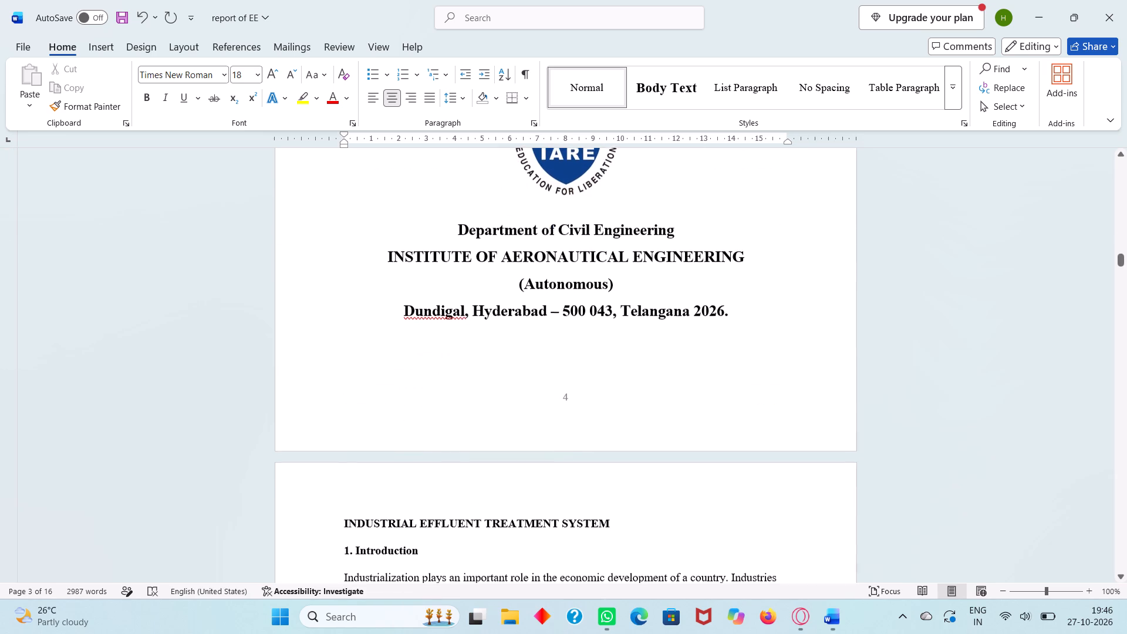
{"action": "scroll", "coordinate": [599, 359], "scroll_direction": "down", "scroll_amount": 1}
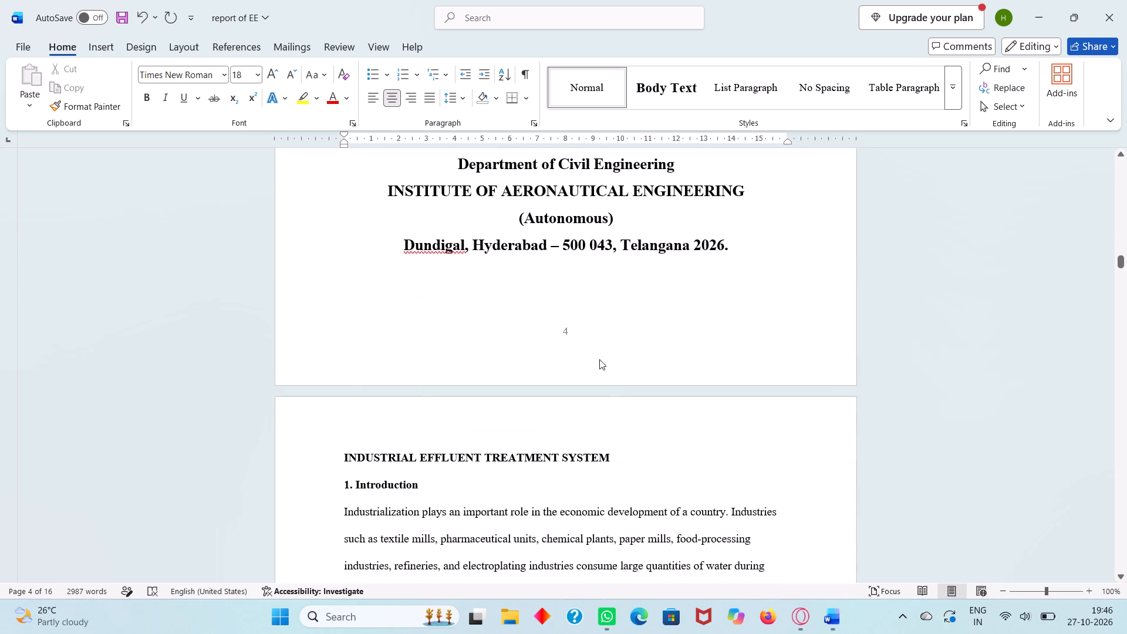
{"action": "scroll", "coordinate": [624, 382], "scroll_direction": "down", "scroll_amount": 1}
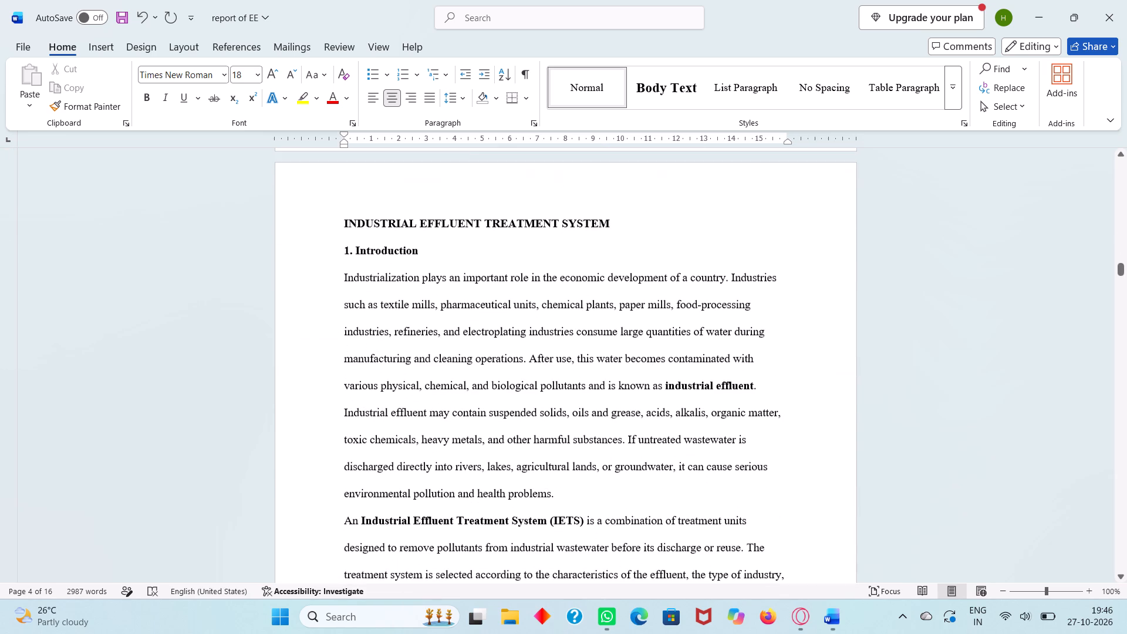
{"action": "scroll", "coordinate": [624, 382], "scroll_direction": "down", "scroll_amount": 1}
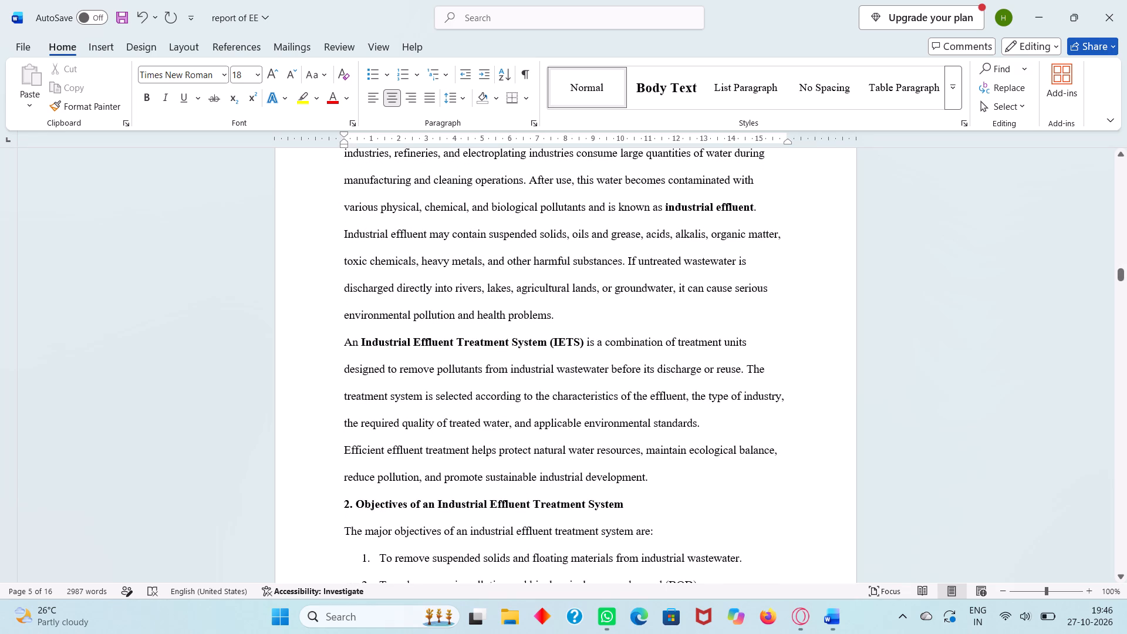
{"action": "scroll", "coordinate": [624, 382], "scroll_direction": "up", "scroll_amount": 1}
{"action": "scroll", "coordinate": [624, 382], "scroll_direction": "down", "scroll_amount": 3}
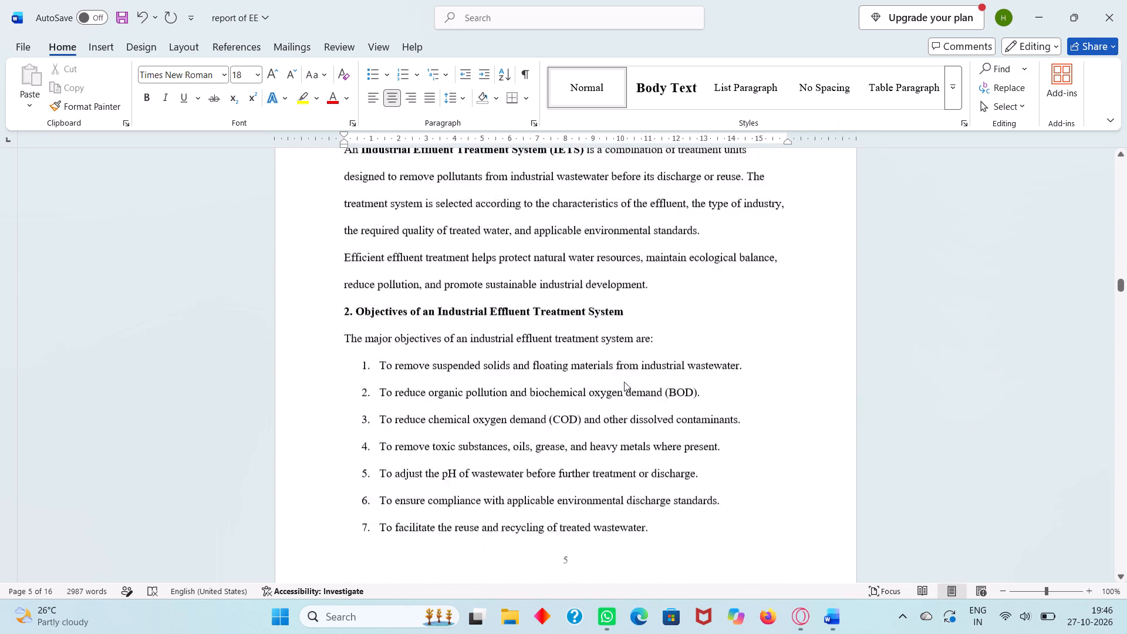
{"action": "scroll", "coordinate": [624, 382], "scroll_direction": "down", "scroll_amount": 11}
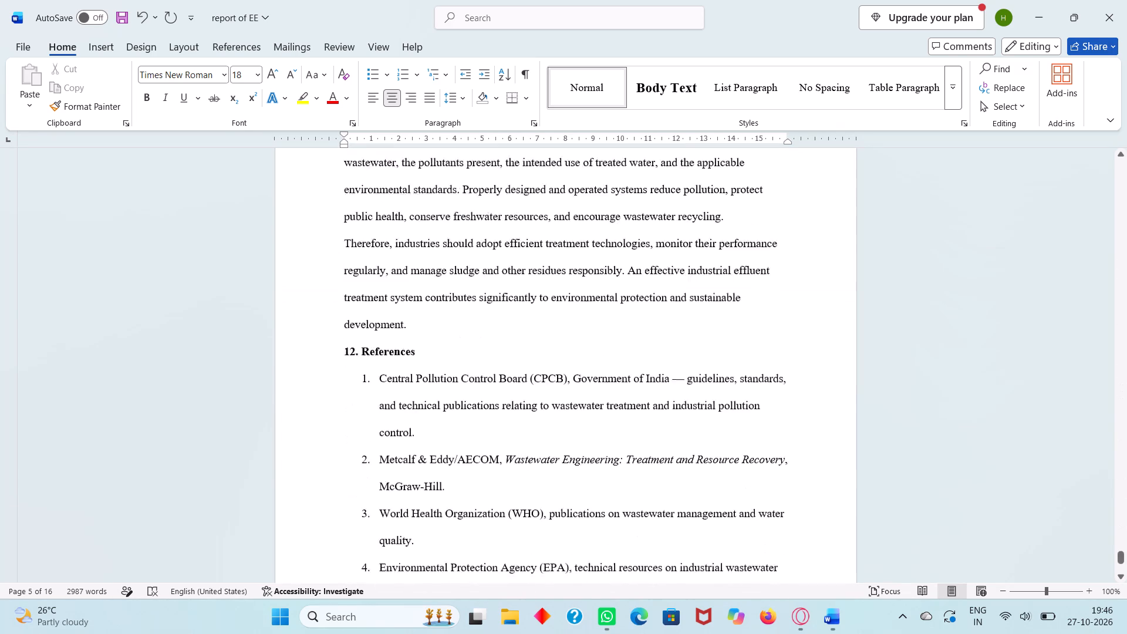
{"action": "scroll", "coordinate": [624, 382], "scroll_direction": "down", "scroll_amount": 4}
{"action": "scroll", "coordinate": [624, 382], "scroll_direction": "down", "scroll_amount": 17}
{"action": "scroll", "coordinate": [622, 430], "scroll_direction": "up", "scroll_amount": 1}
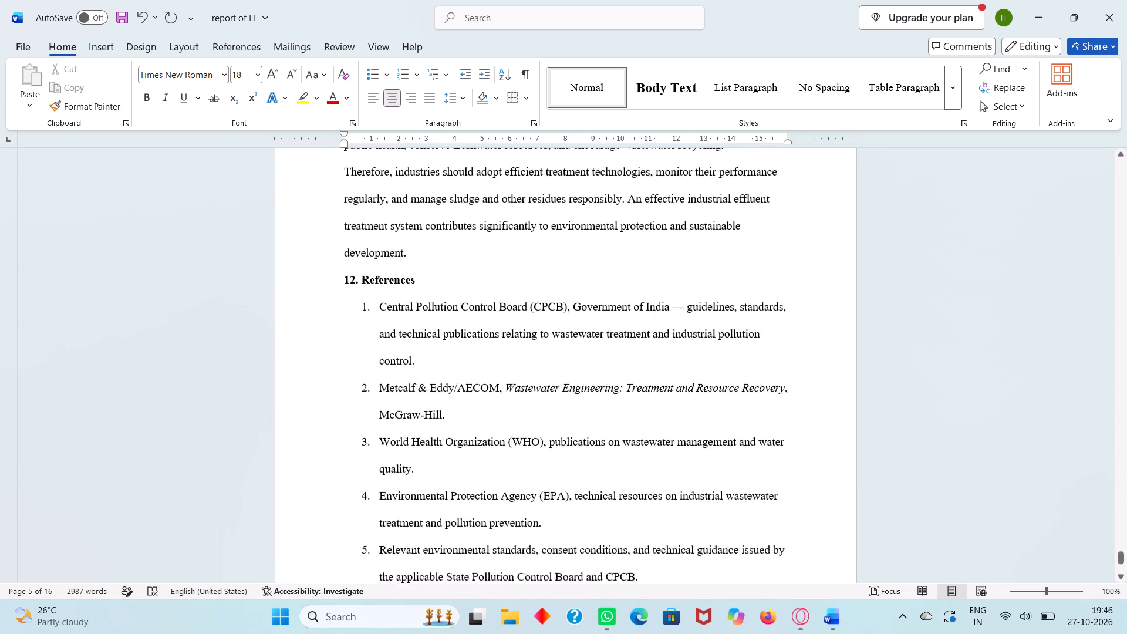
{"action": "scroll", "coordinate": [622, 430], "scroll_direction": "up", "scroll_amount": 18}
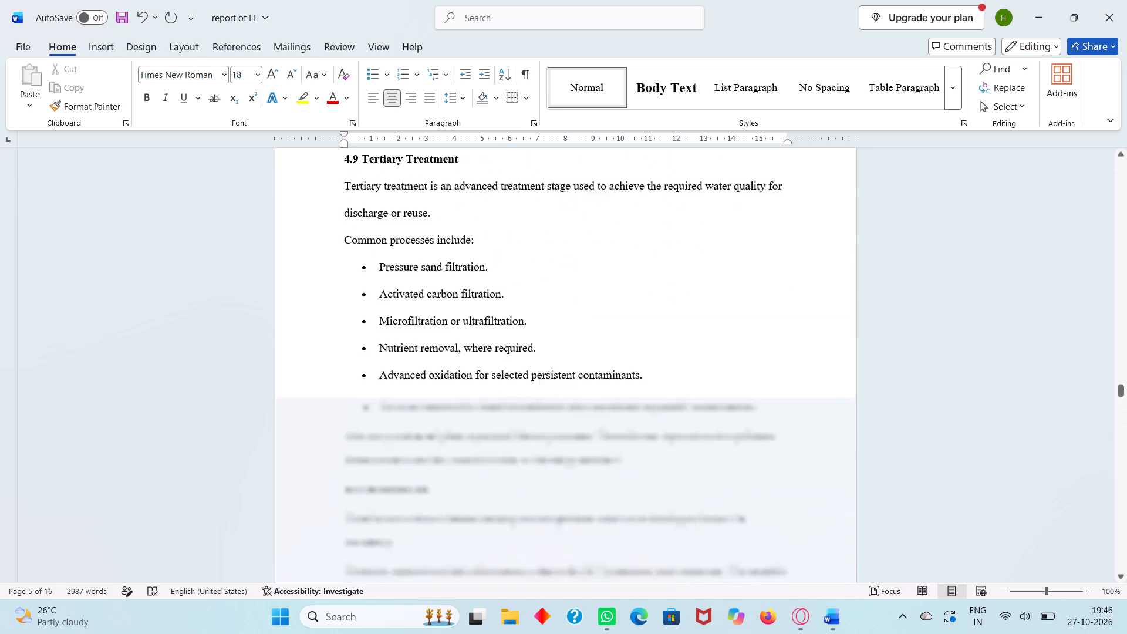
{"action": "scroll", "coordinate": [622, 430], "scroll_direction": "up", "scroll_amount": 20}
{"action": "scroll", "coordinate": [622, 430], "scroll_direction": "up", "scroll_amount": 7}
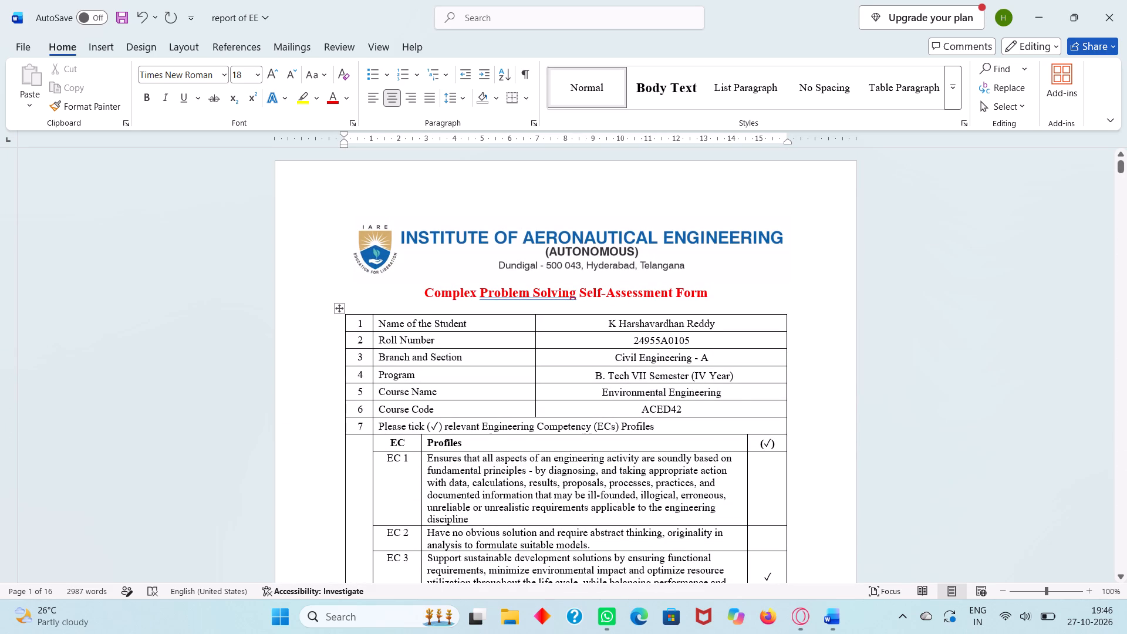
Review the self-assessment form's competency, course outcome and signature sections down to the report's first title page.
{"action": "scroll", "coordinate": [672, 355], "scroll_direction": "down", "scroll_amount": 2}
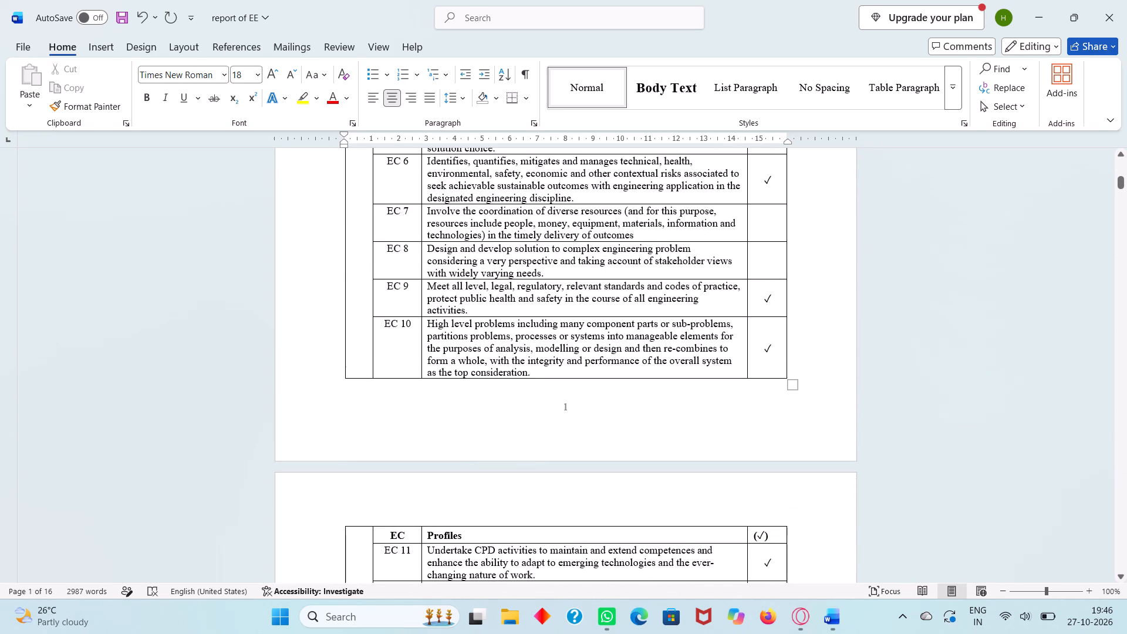
{"action": "scroll", "coordinate": [672, 355], "scroll_direction": "down", "scroll_amount": 5}
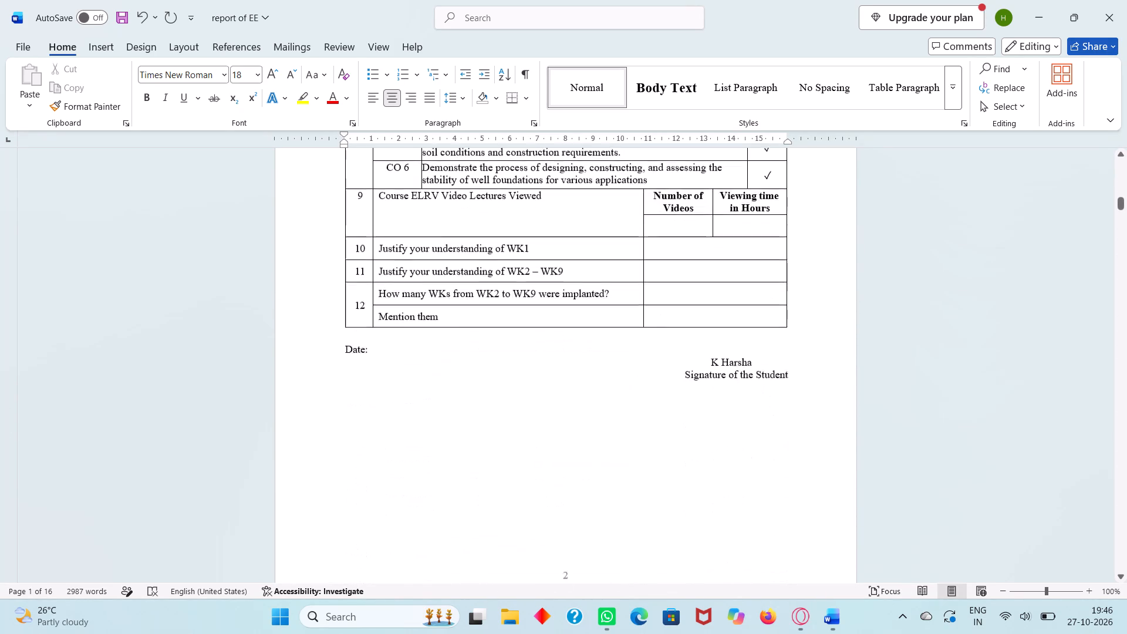
{"action": "scroll", "coordinate": [672, 355], "scroll_direction": "down", "scroll_amount": 1}
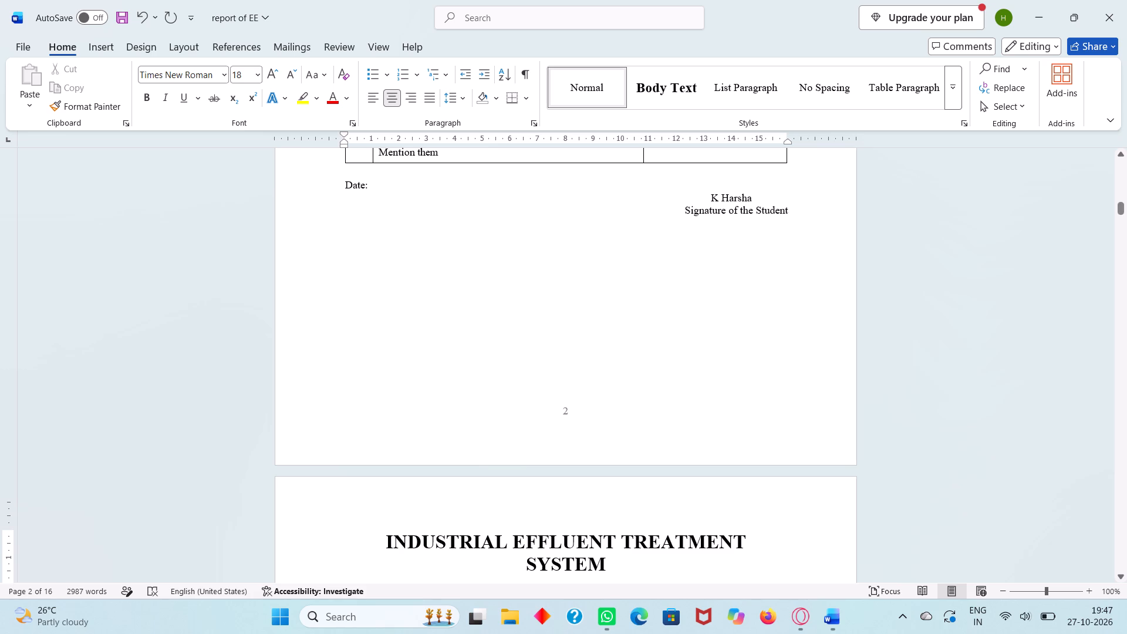
{"action": "scroll", "coordinate": [685, 356], "scroll_direction": "down", "scroll_amount": 1}
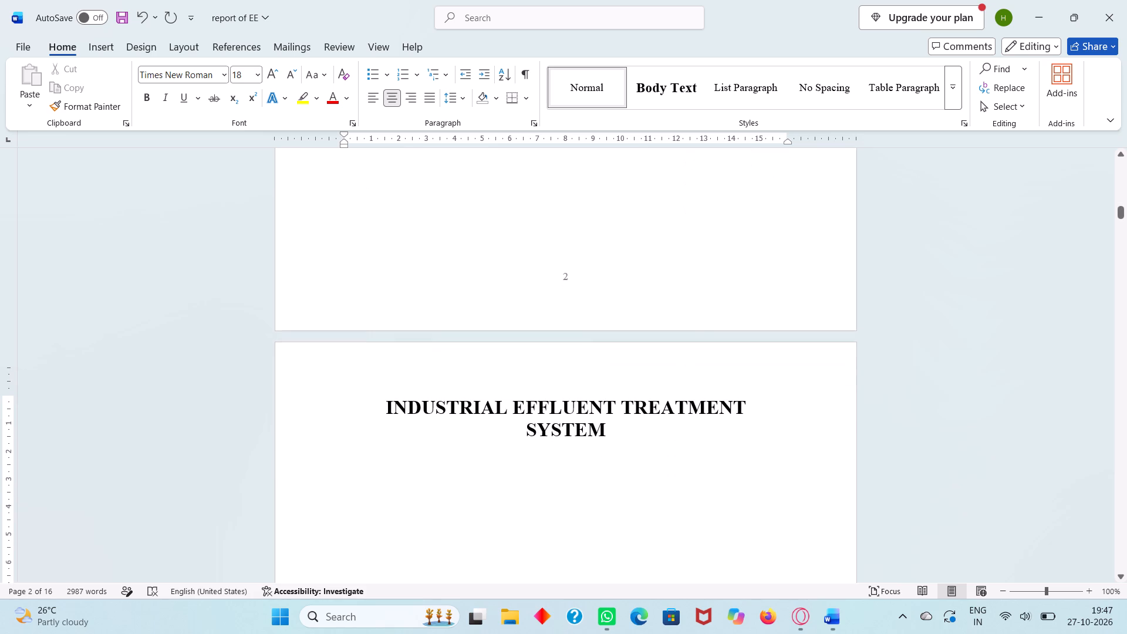
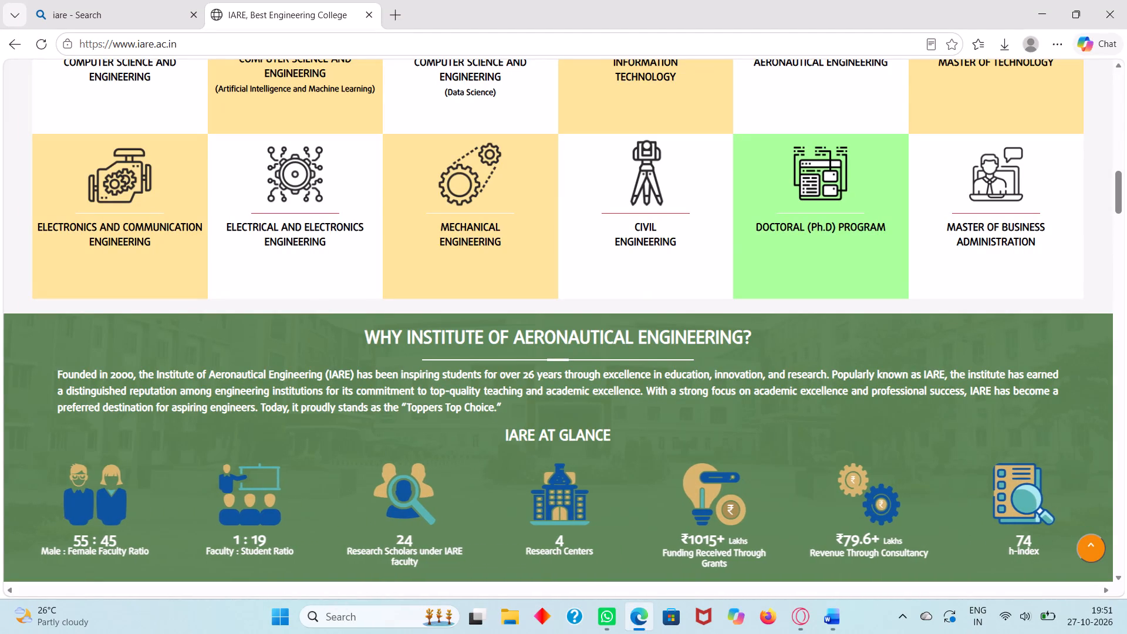
Open the Samvidha student management portal from the IARE college website and sign in with the saved student credentials.
{"action": "scroll", "coordinate": [500, 405], "scroll_direction": "down", "scroll_amount": 6}
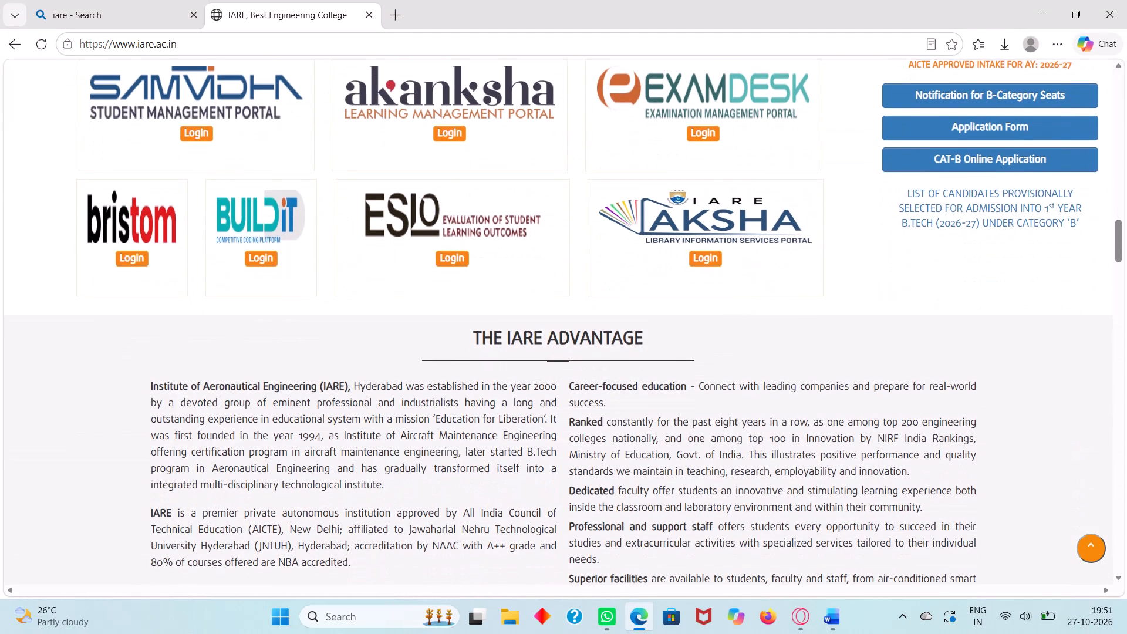
{"action": "scroll", "coordinate": [500, 405], "scroll_direction": "down", "scroll_amount": 1}
{"action": "left_click", "coordinate": [195, 125]}
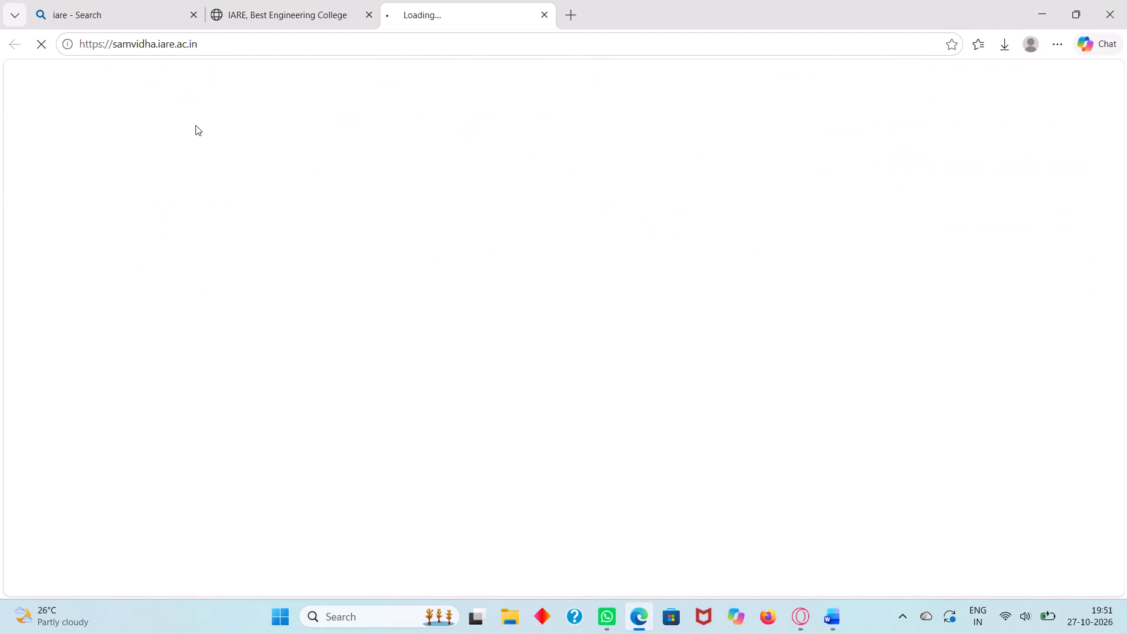
{"action": "left_click", "coordinate": [424, 302]}
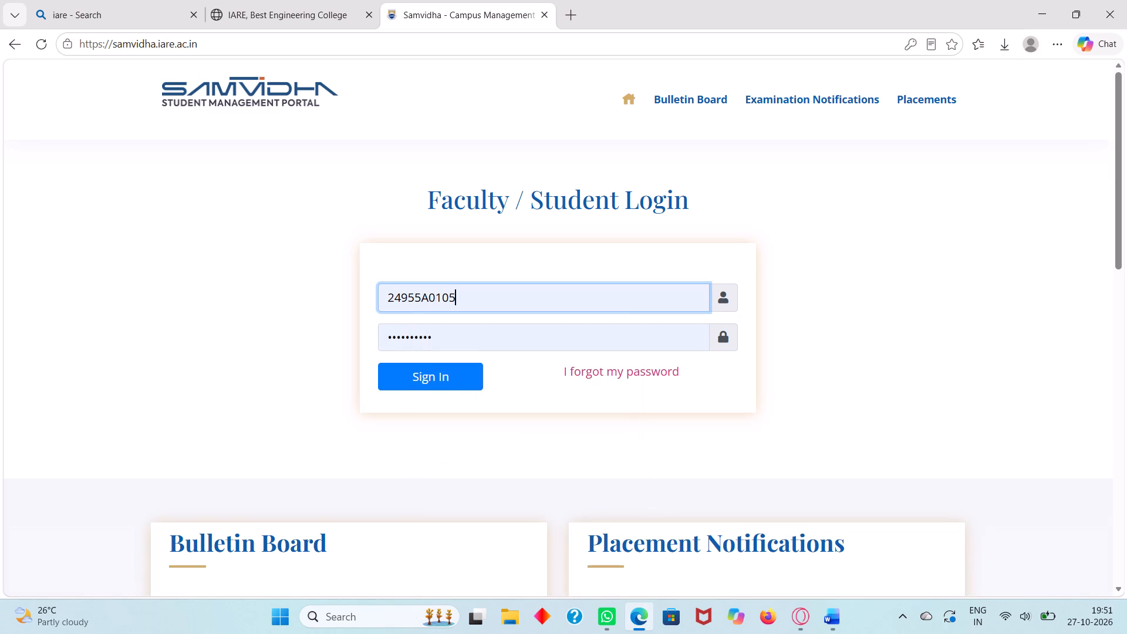
{"action": "left_click", "coordinate": [383, 382]}
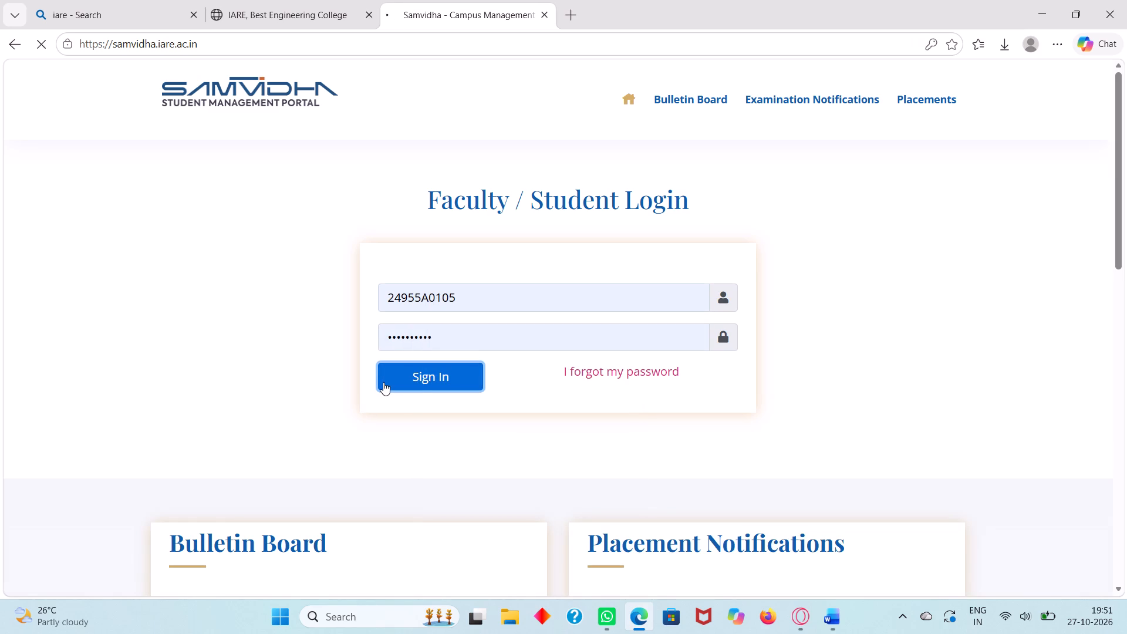
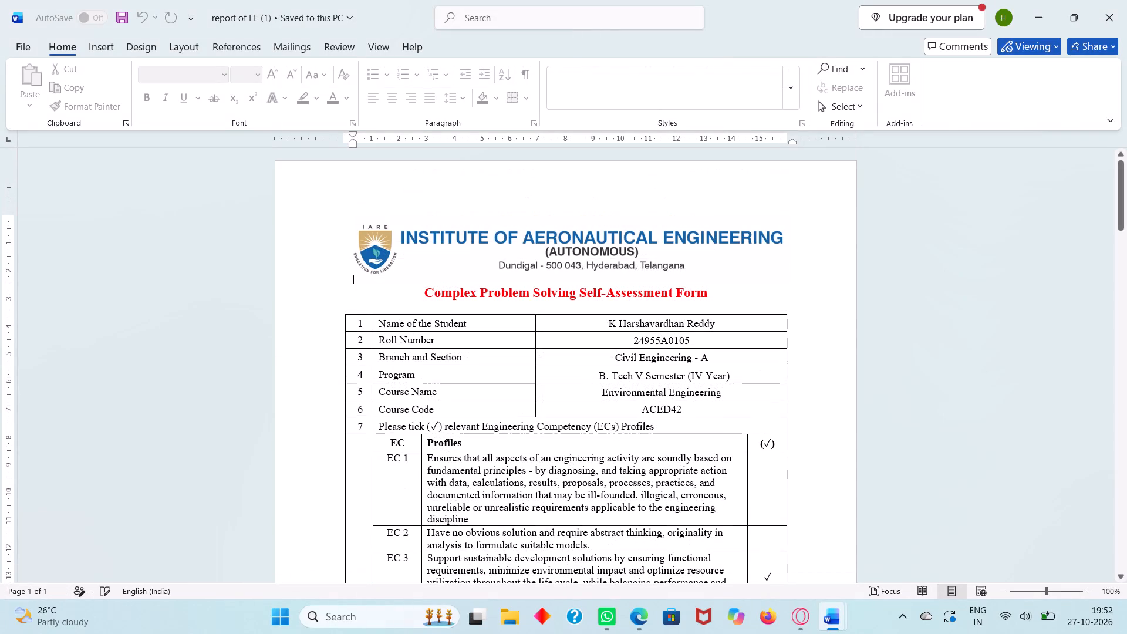
Replace the name in the self-assessment form's Name of the Student row with the other student's name, starting with the initial V.
{"action": "left_click", "coordinate": [719, 328]}
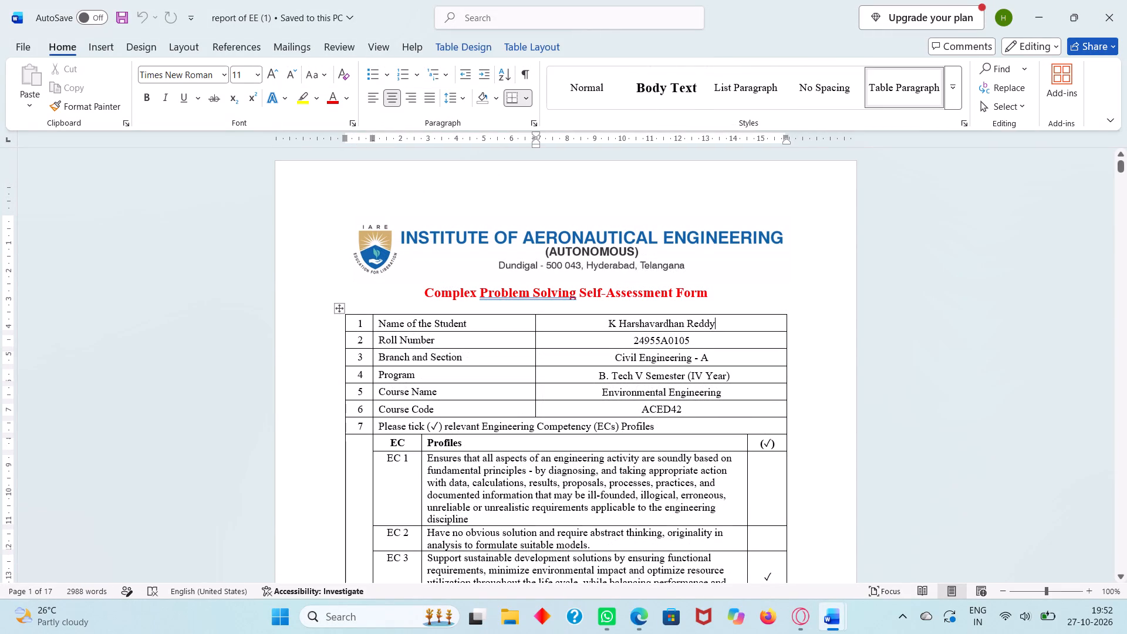
{"action": "key", "text": "BackSpace"}
{"action": "key", "text": "BackSpace"}
{"action": "key", "text": "BackSpace"}
{"action": "key", "text": "BackSpace"}
{"action": "key", "text": "BackSpace"}
{"action": "key", "text": "BackSpace"}
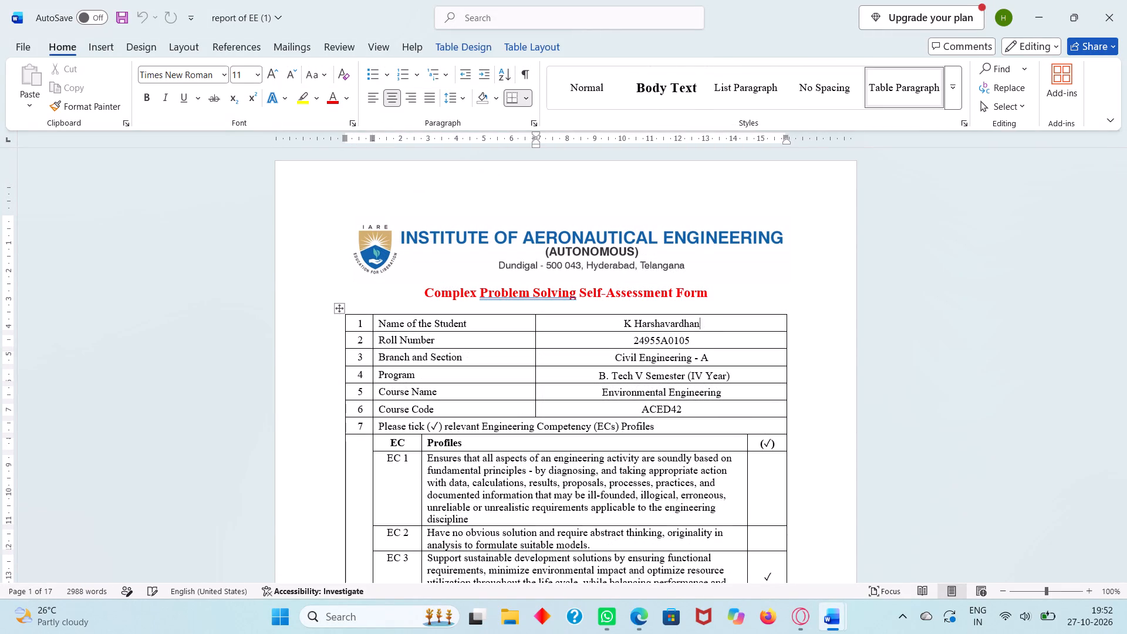
{"action": "key", "text": "BackSpace"}
{"action": "key", "text": "BackSpace"}
{"action": "key", "text": "BackSpace"}
{"action": "key", "text": "BackSpace"}
{"action": "key", "text": "BackSpace"}
{"action": "key", "text": "BackSpace"}
{"action": "key", "text": "BackSpace"}
{"action": "key", "text": "BackSpace"}
{"action": "key", "text": "BackSpace"}
{"action": "key", "text": "BackSpace"}
{"action": "key", "text": "BackSpace"}
{"action": "key", "text": "BackSpace"}
{"action": "key", "text": "BackSpace"}
{"action": "key", "text": "BackSpace"}
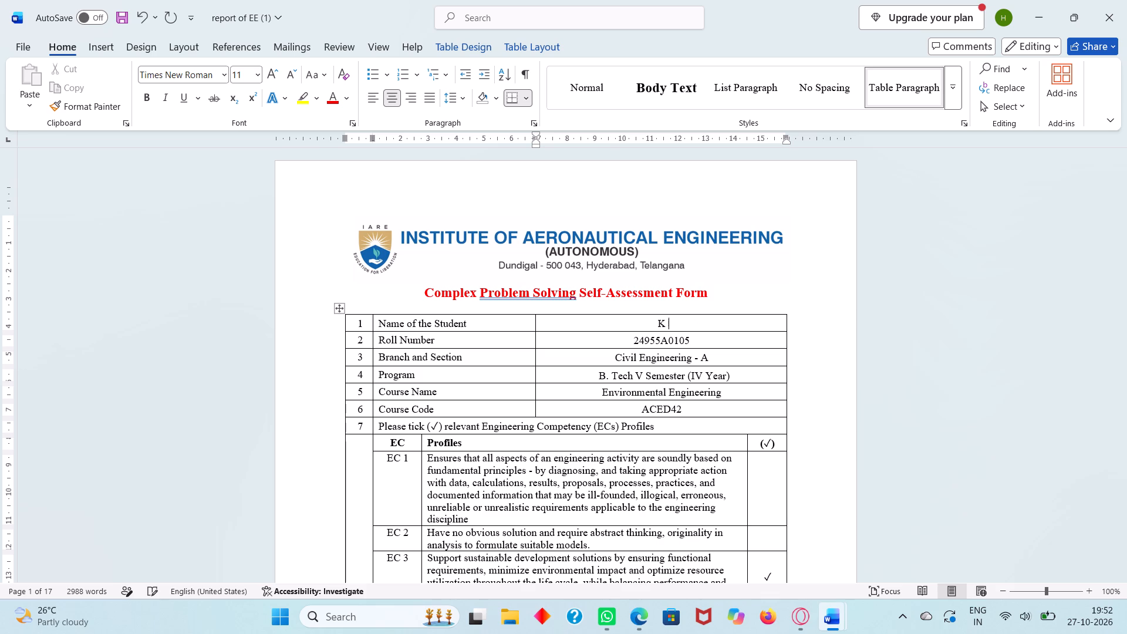
{"action": "key", "text": "BackSpace"}
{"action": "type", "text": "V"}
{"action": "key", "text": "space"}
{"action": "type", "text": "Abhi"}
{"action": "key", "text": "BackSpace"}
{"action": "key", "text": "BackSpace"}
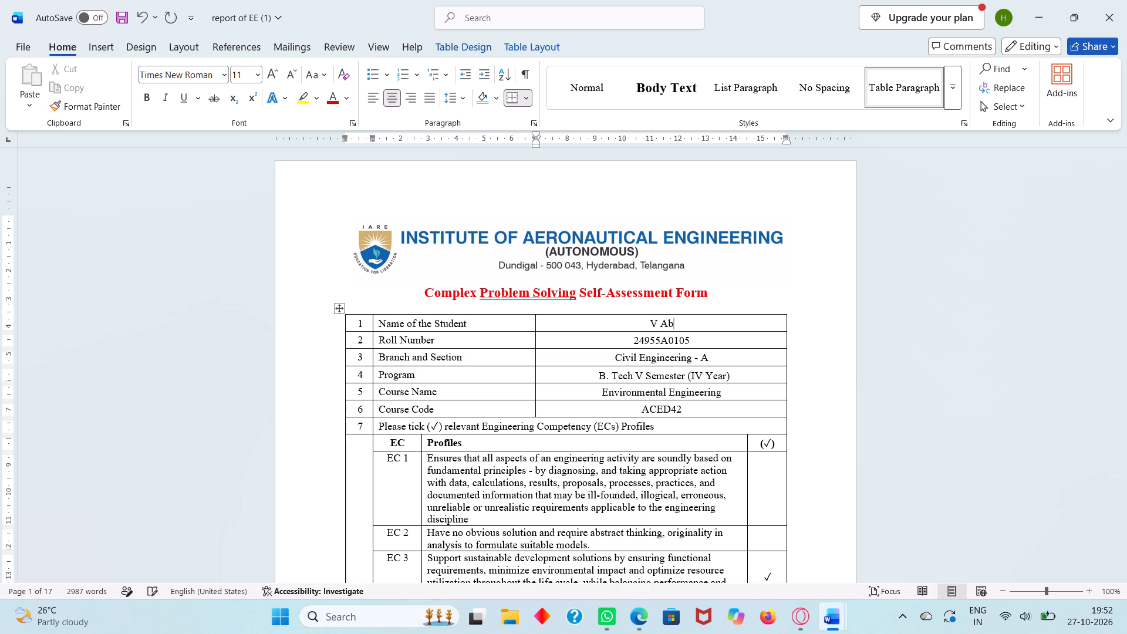
Retype the rest of the other student's name after the initial V in the Name of the Student row.
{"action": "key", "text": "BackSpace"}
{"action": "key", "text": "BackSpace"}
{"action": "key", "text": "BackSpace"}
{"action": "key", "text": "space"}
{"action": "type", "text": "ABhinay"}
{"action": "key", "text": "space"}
Change the form's Roll Number to the other student's, with 1 as the digit before the A and as the last digit.
{"action": "left_click", "coordinate": [661, 342]}
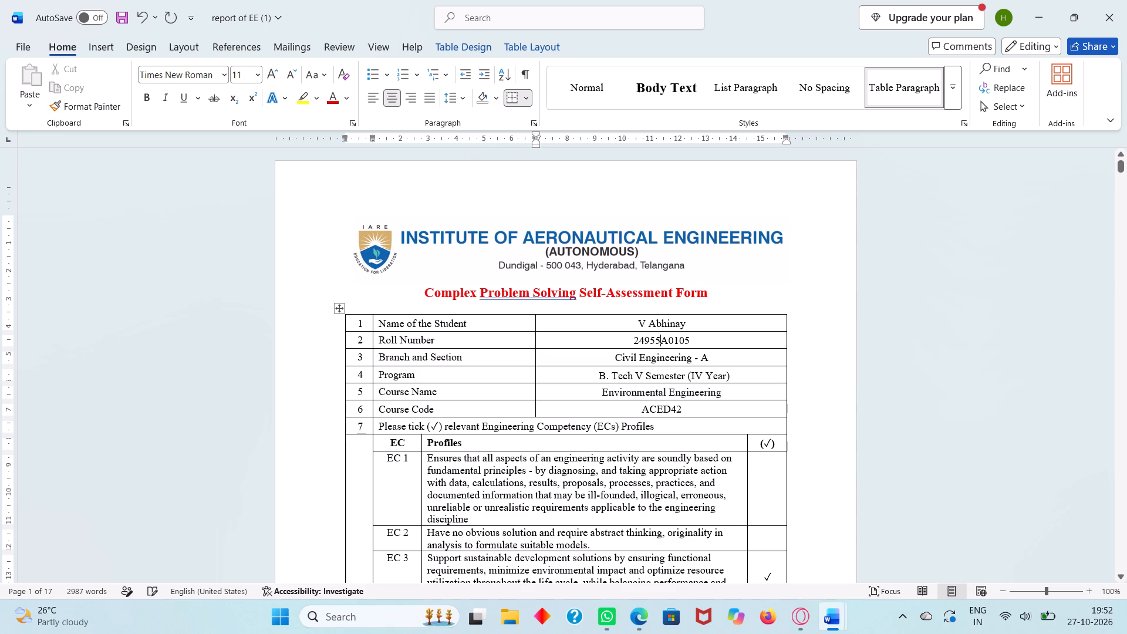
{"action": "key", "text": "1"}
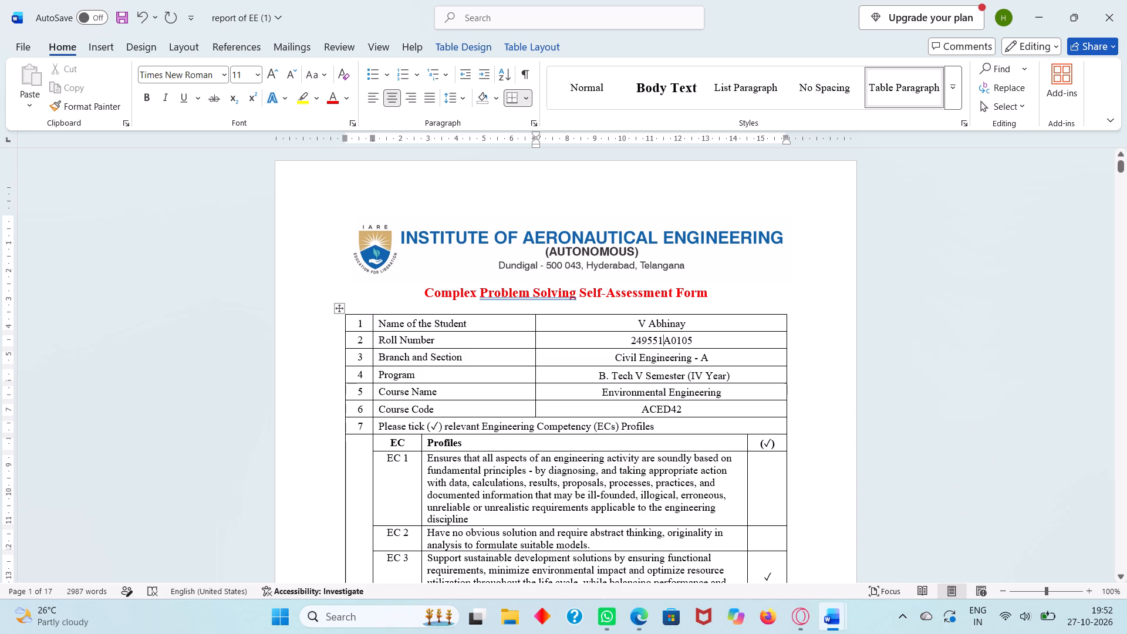
{"action": "left_click", "coordinate": [672, 342]}
{"action": "left_click", "coordinate": [656, 342]}
{"action": "key", "text": "BackSpace"}
{"action": "left_click", "coordinate": [691, 343]}
{"action": "key", "text": "BackSpace"}
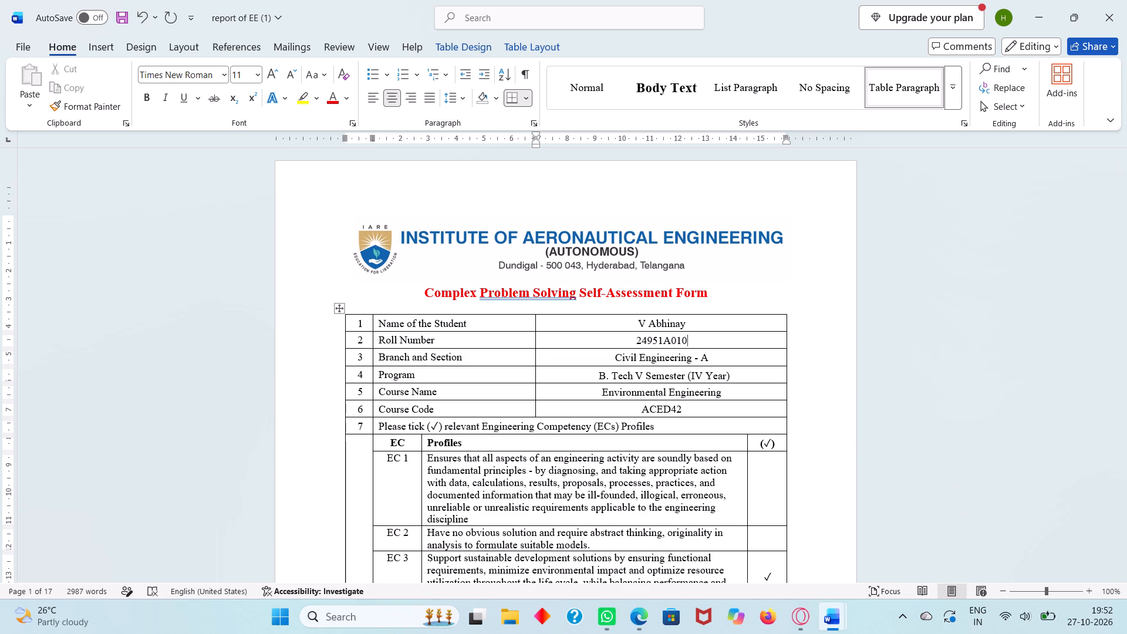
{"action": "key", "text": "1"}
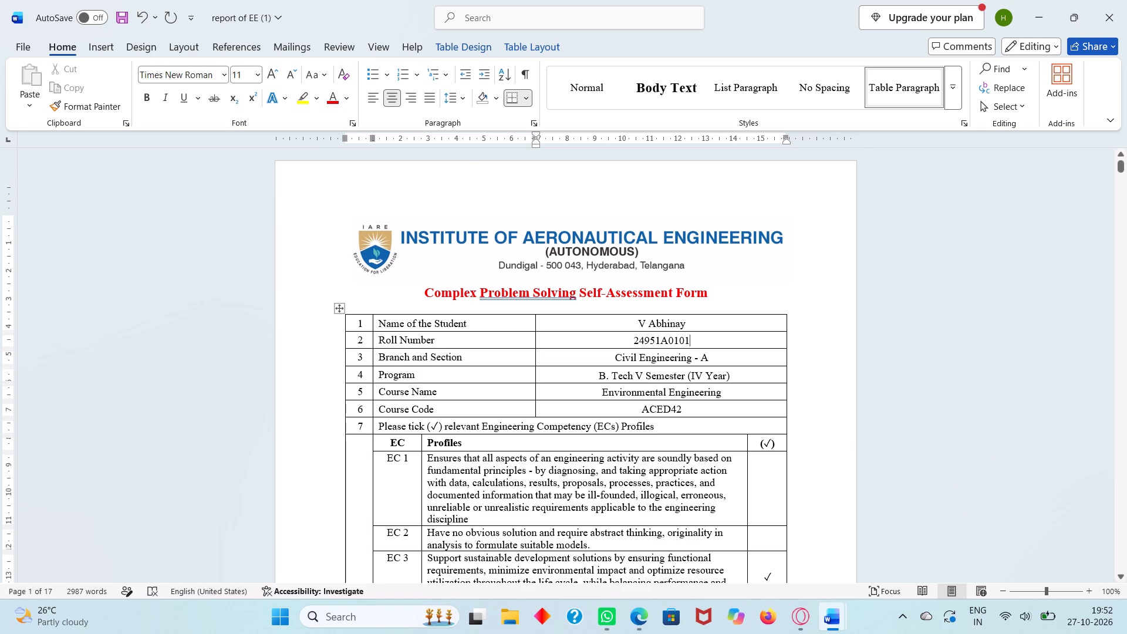
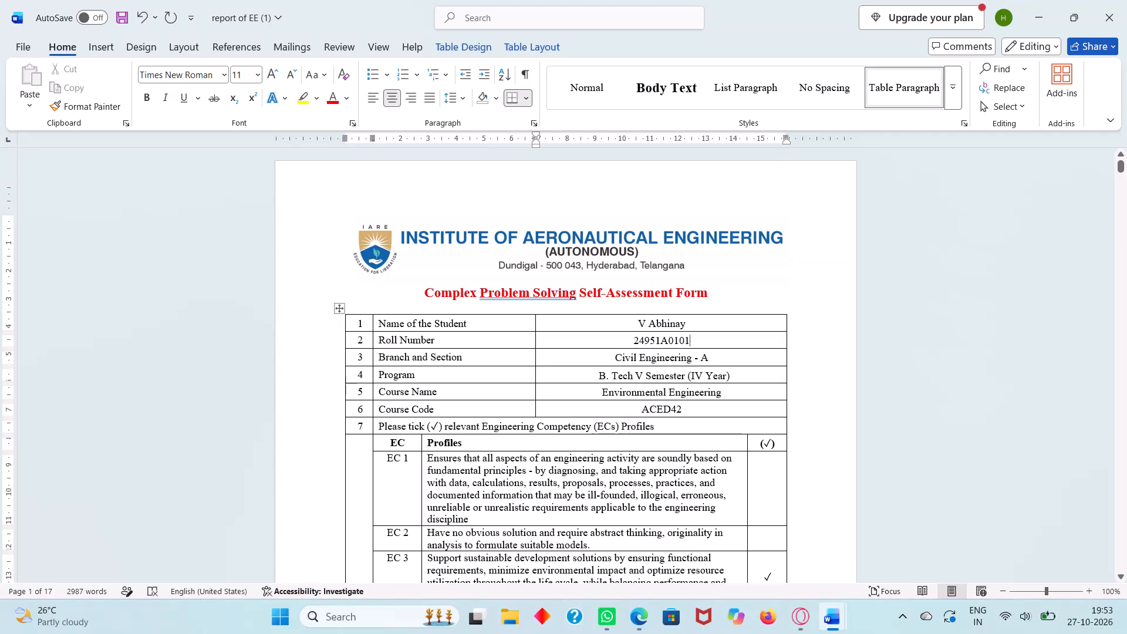
Change the semester in the self-assessment form's Program row to VII Semester.
{"action": "left_click", "coordinate": [643, 379]}
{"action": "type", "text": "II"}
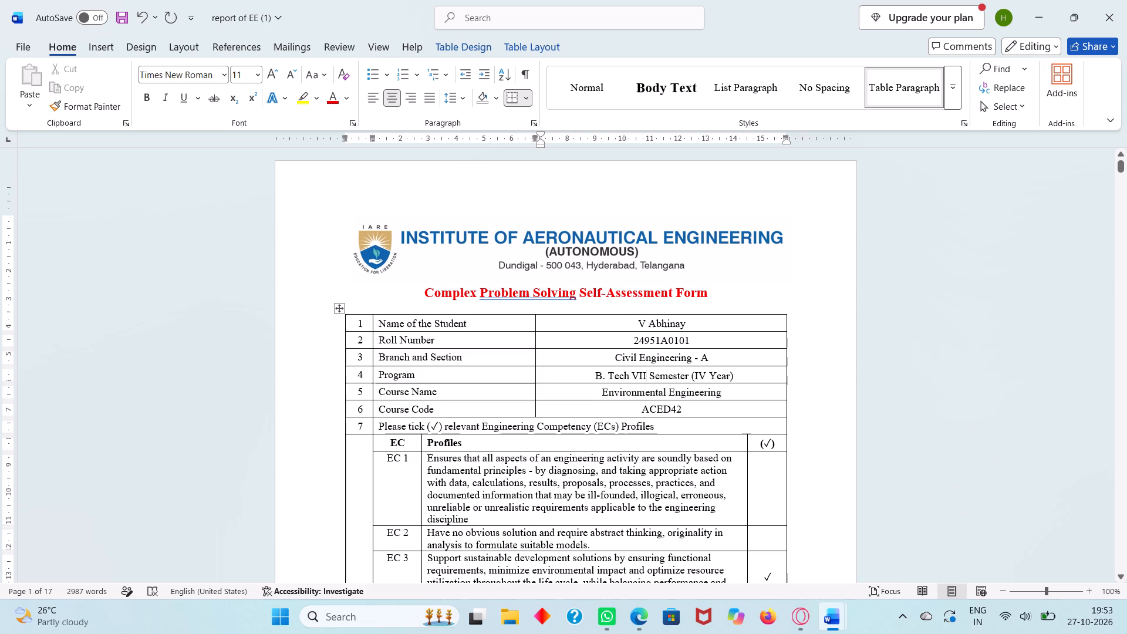
Replace the previous student's name above the Signature of the Student line at the end of the self-assessment form.
{"action": "scroll", "coordinate": [716, 352], "scroll_direction": "down", "scroll_amount": 4}
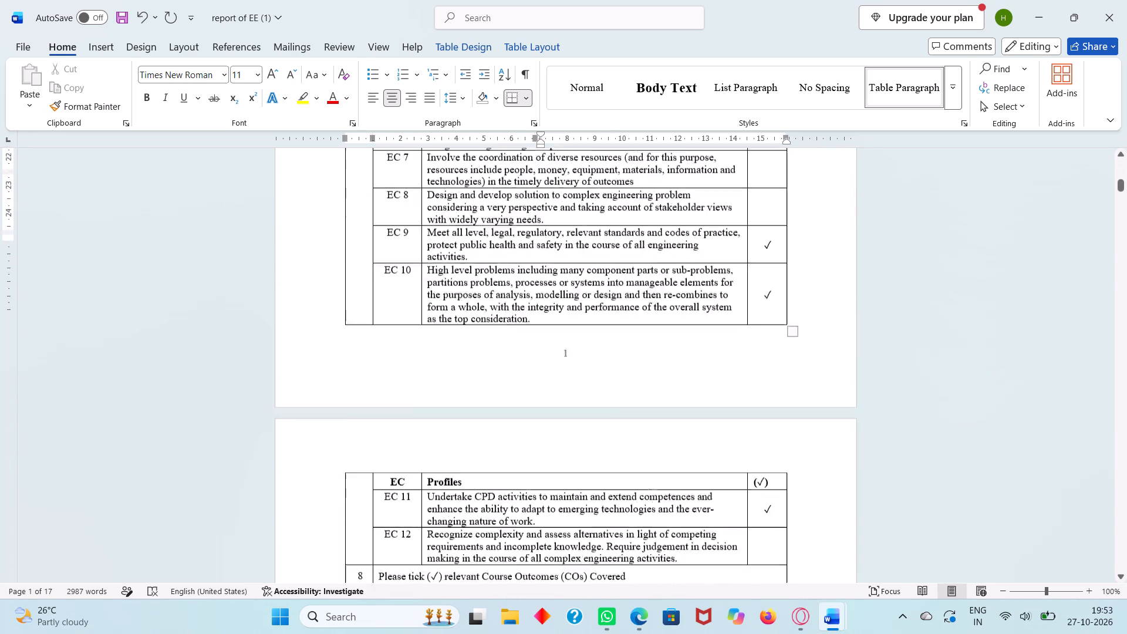
{"action": "scroll", "coordinate": [716, 352], "scroll_direction": "down", "scroll_amount": 1}
{"action": "scroll", "coordinate": [716, 352], "scroll_direction": "up", "scroll_amount": 1}
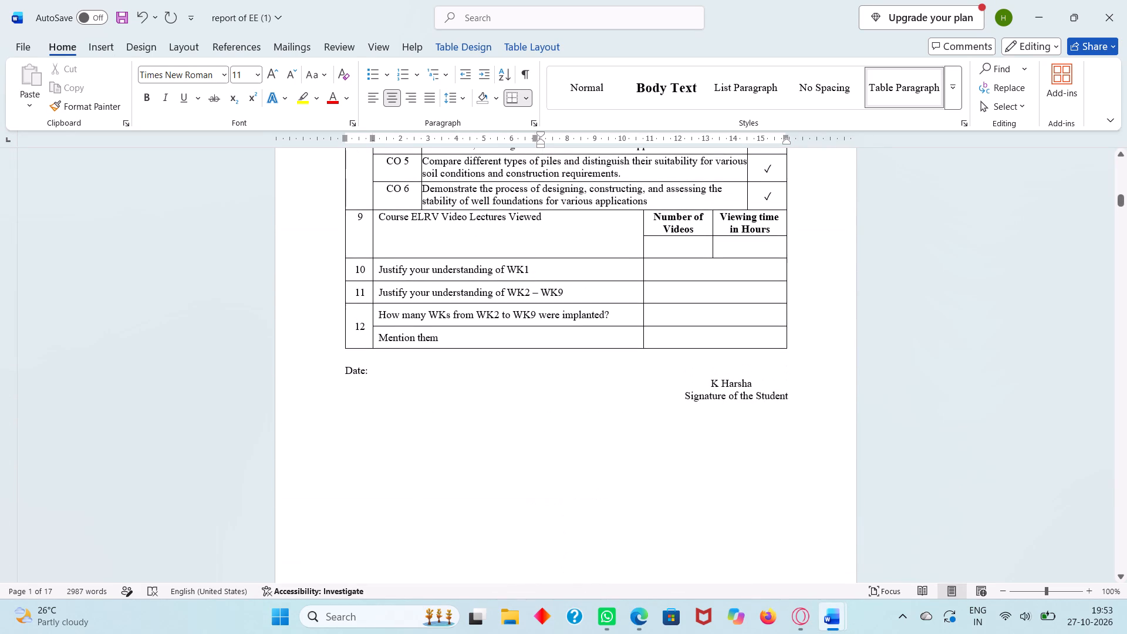
{"action": "left_click", "coordinate": [754, 383]}
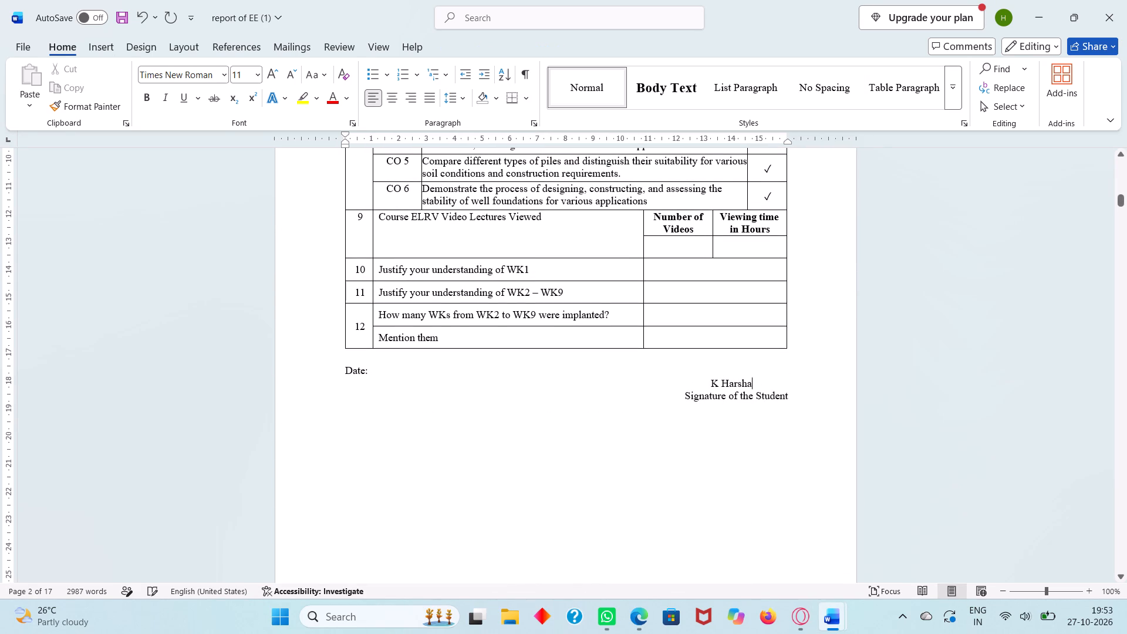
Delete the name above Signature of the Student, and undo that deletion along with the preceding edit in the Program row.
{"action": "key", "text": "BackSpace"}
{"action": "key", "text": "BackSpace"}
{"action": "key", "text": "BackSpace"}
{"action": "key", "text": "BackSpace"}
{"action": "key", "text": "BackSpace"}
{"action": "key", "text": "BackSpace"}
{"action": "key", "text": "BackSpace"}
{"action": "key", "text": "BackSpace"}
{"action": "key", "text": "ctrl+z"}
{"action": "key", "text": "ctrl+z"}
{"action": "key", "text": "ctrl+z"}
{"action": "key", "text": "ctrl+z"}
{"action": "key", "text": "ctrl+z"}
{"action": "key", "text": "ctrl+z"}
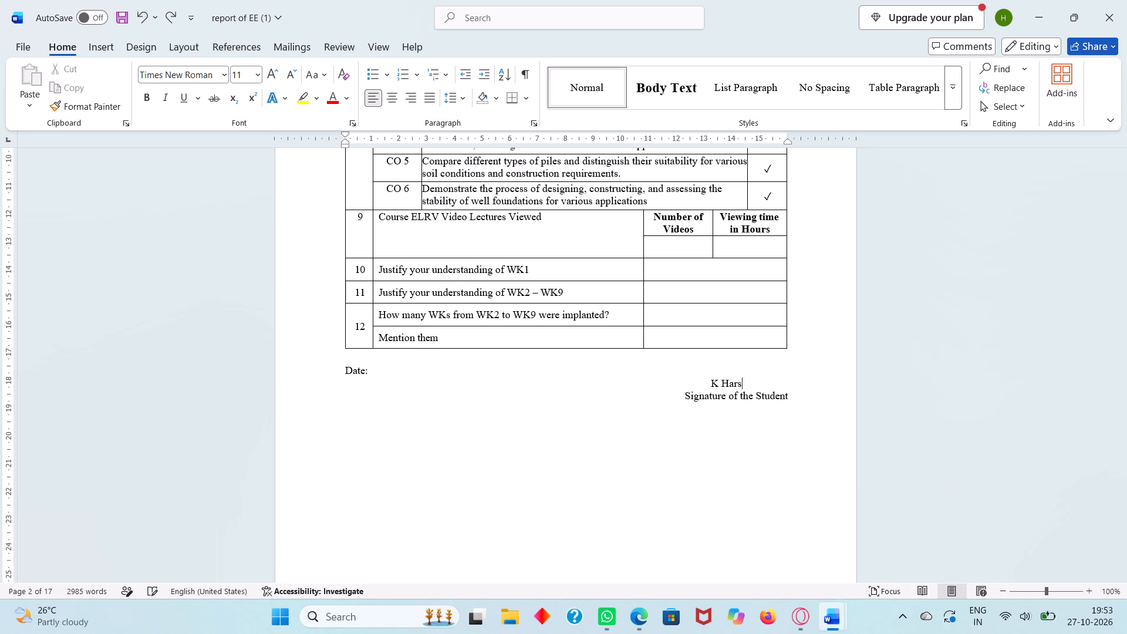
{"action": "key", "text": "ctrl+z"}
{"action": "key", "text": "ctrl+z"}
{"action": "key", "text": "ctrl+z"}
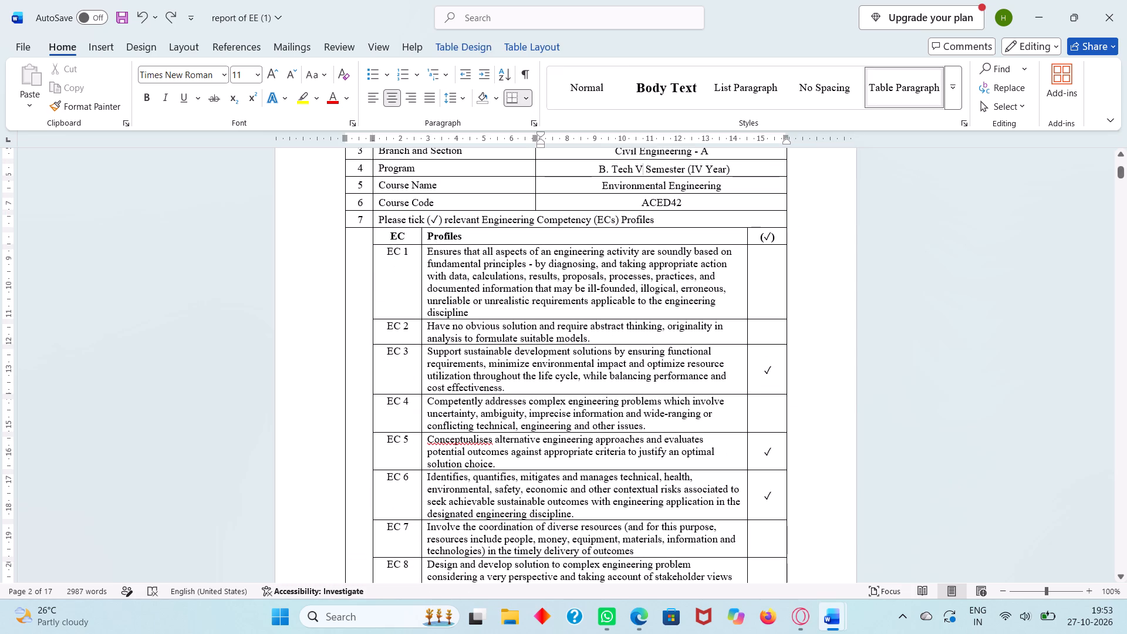
Complete the semester number in the self-assessment form's Program row as VII.
{"action": "scroll", "coordinate": [747, 304], "scroll_direction": "up", "scroll_amount": 1}
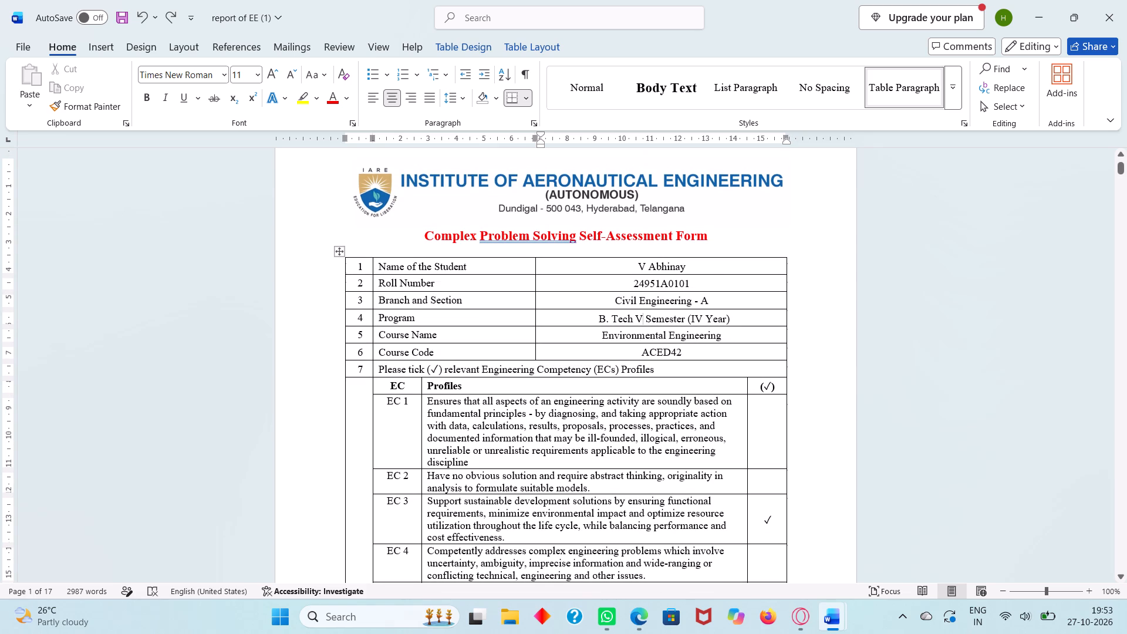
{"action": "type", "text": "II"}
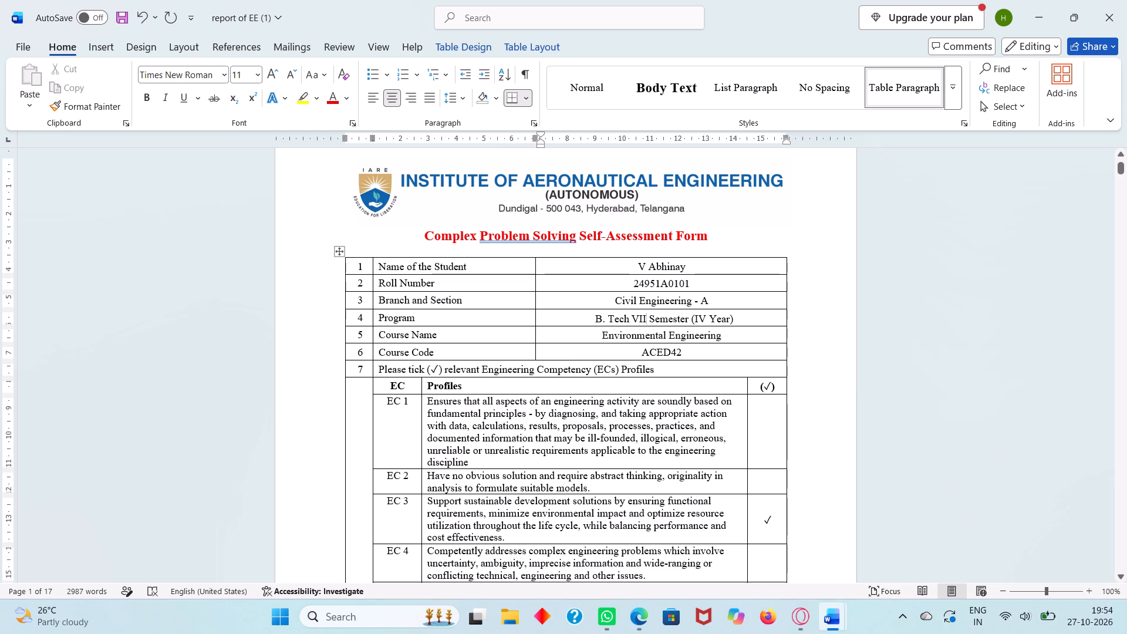
Replace the name in the Name of the Student row with the full name of the report's author, starting with the initial K.
{"action": "scroll", "coordinate": [656, 311], "scroll_direction": "down", "scroll_amount": 7}
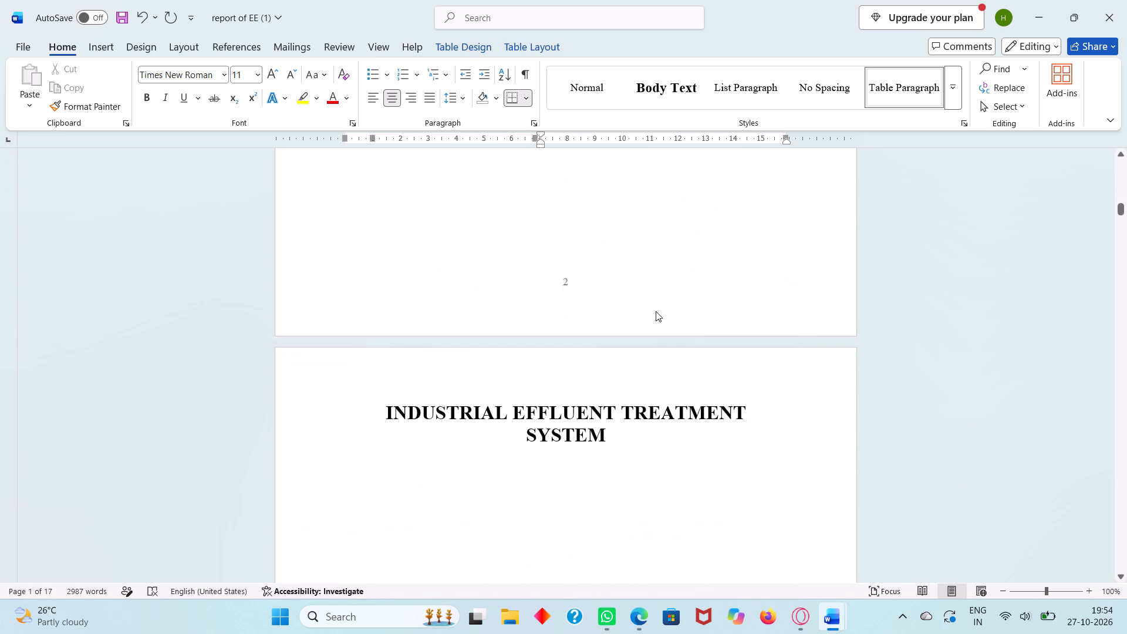
{"action": "scroll", "coordinate": [656, 311], "scroll_direction": "up", "scroll_amount": 3}
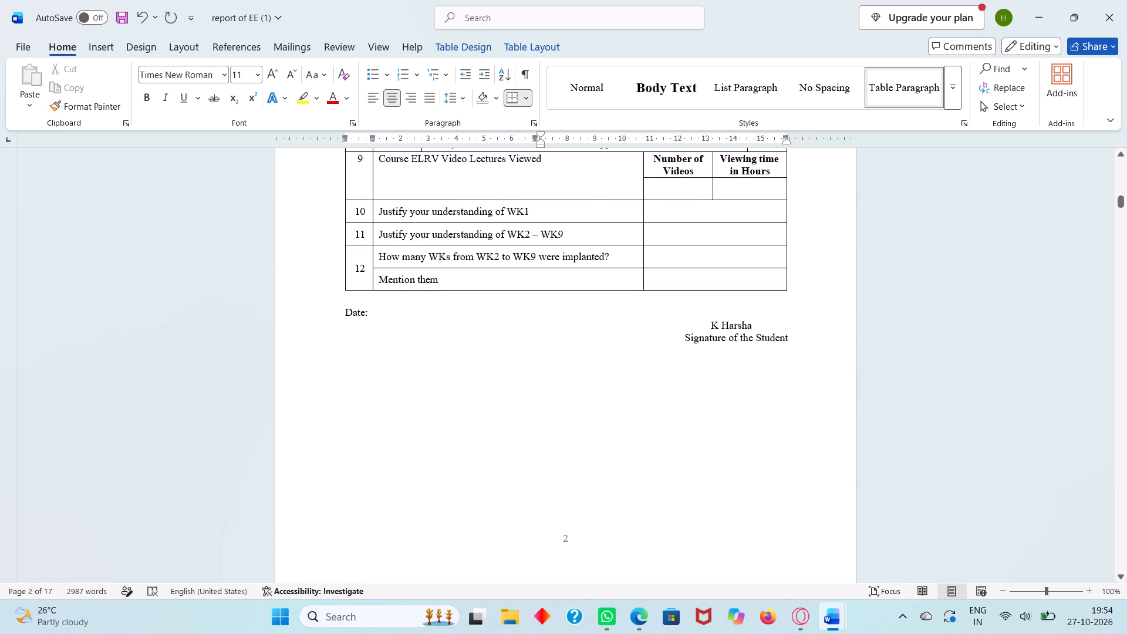
{"action": "scroll", "coordinate": [761, 327], "scroll_direction": "up", "scroll_amount": 9}
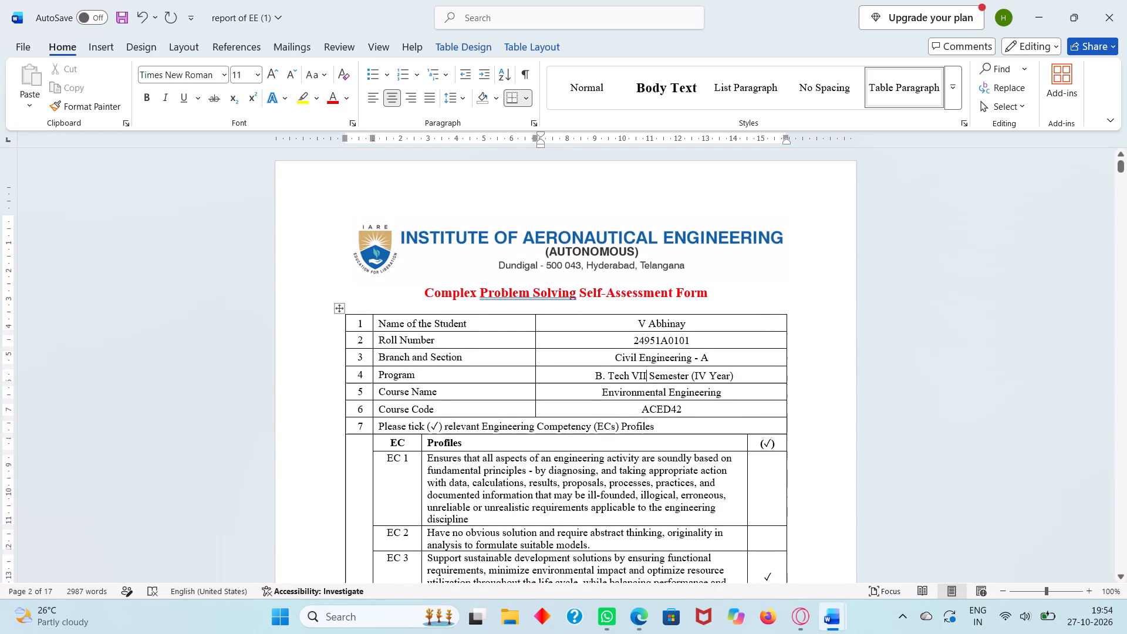
{"action": "left_click", "coordinate": [688, 325]}
{"action": "key", "text": "BackSpace"}
{"action": "key", "text": "BackSpace"}
{"action": "key", "text": "BackSpace"}
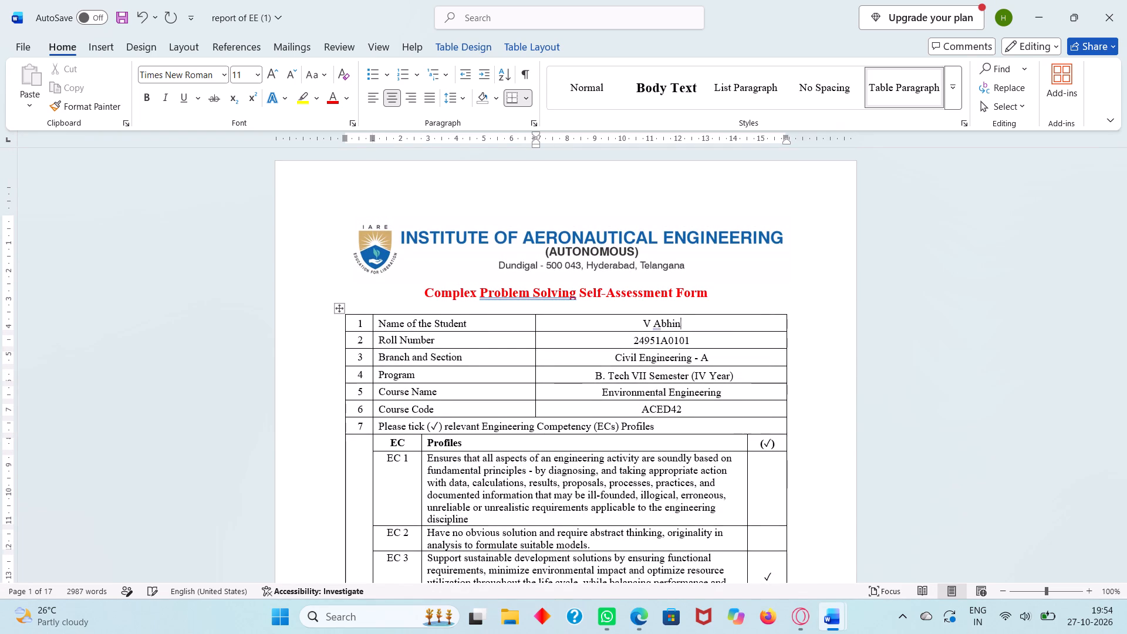
{"action": "key", "text": "BackSpace"}
{"action": "key", "text": "BackSpace"}
{"action": "key", "text": "BackSpace"}
{"action": "key", "text": "BackSpace"}
{"action": "key", "text": "BackSpace"}
{"action": "key", "text": "BackSpace"}
{"action": "key", "text": "BackSpace"}
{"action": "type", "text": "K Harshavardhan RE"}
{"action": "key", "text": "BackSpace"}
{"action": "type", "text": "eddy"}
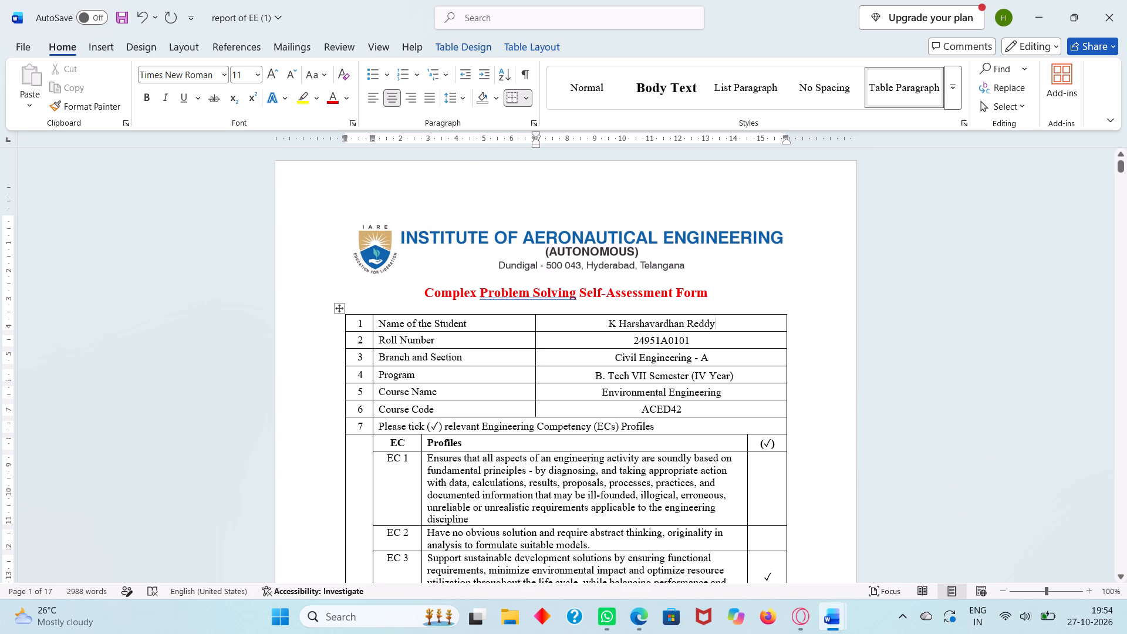
Enter 27/10/2026 as the date below the self-assessment form's table.
{"action": "scroll", "coordinate": [699, 410], "scroll_direction": "down", "scroll_amount": 1}
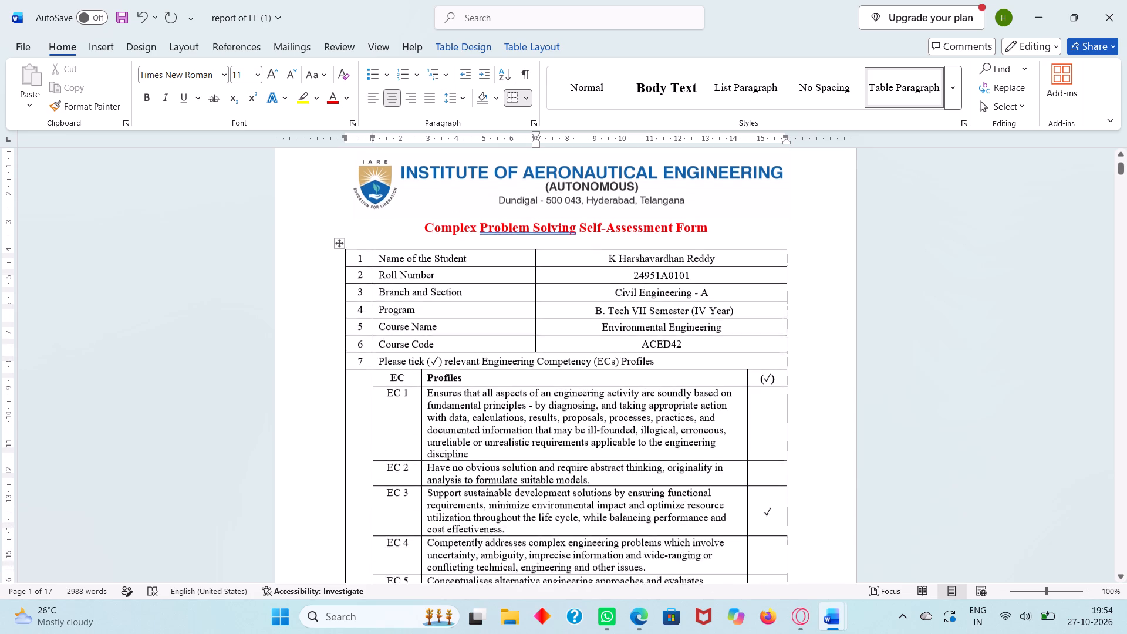
{"action": "scroll", "coordinate": [699, 410], "scroll_direction": "down", "scroll_amount": 3}
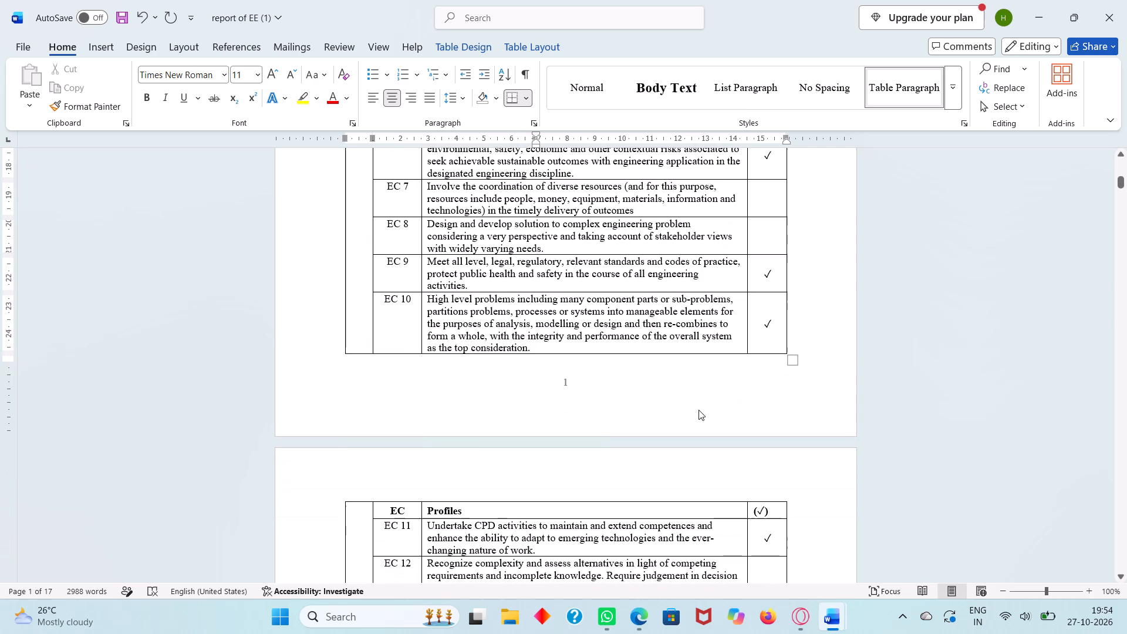
{"action": "scroll", "coordinate": [699, 410], "scroll_direction": "down", "scroll_amount": 1}
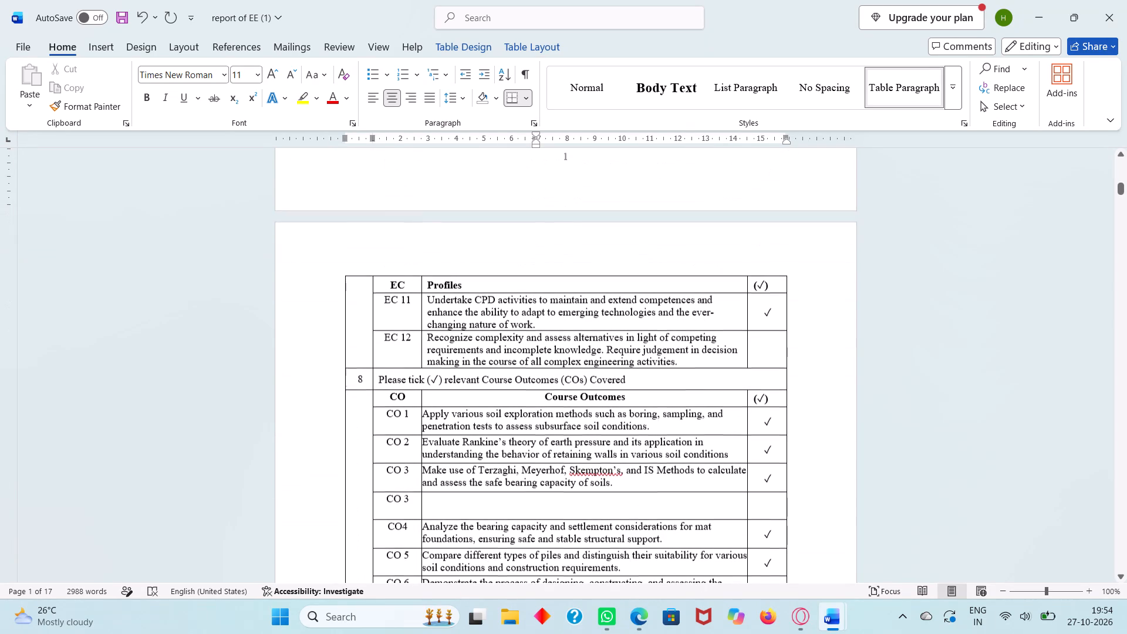
{"action": "scroll", "coordinate": [699, 410], "scroll_direction": "down", "scroll_amount": 5}
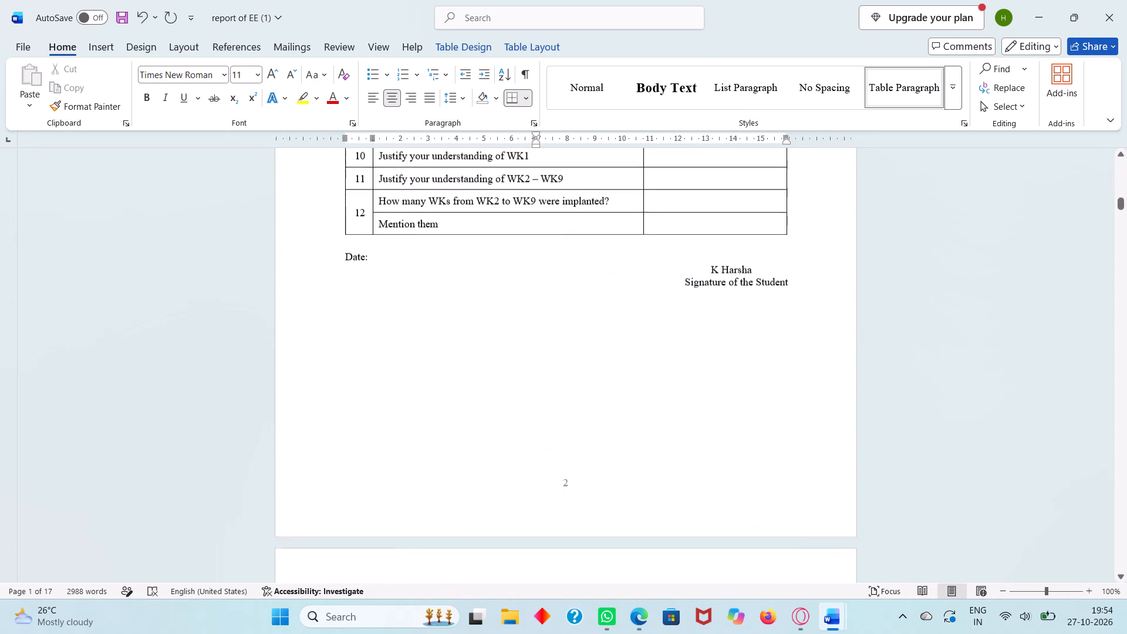
{"action": "scroll", "coordinate": [699, 410], "scroll_direction": "down", "scroll_amount": 3}
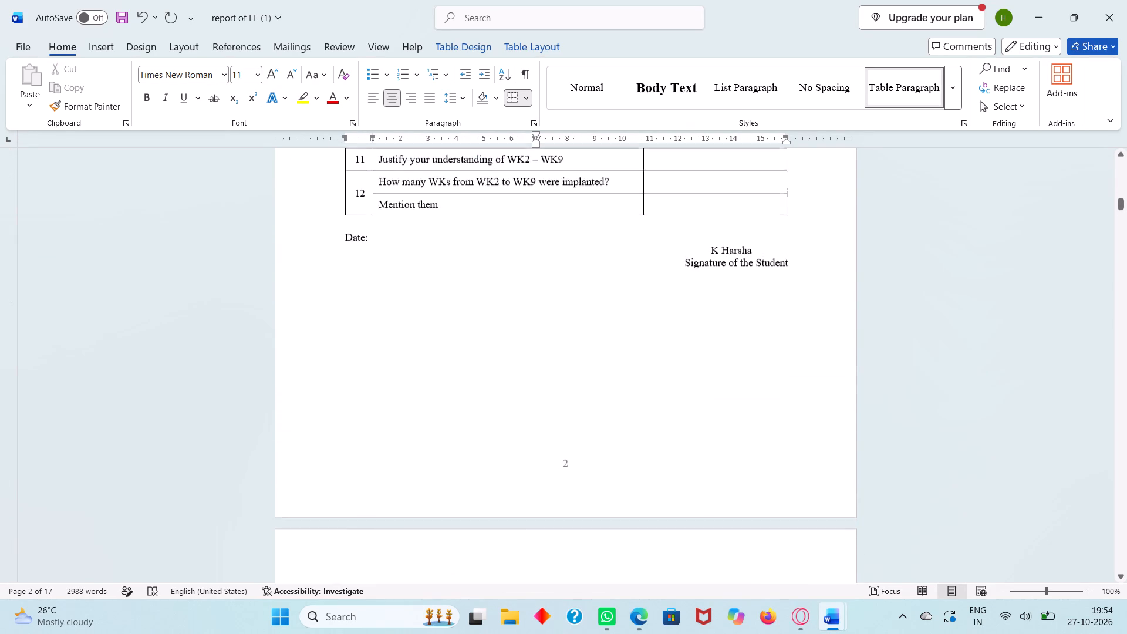
{"action": "scroll", "coordinate": [699, 410], "scroll_direction": "down", "scroll_amount": 2}
{"action": "scroll", "coordinate": [699, 410], "scroll_direction": "up", "scroll_amount": 4}
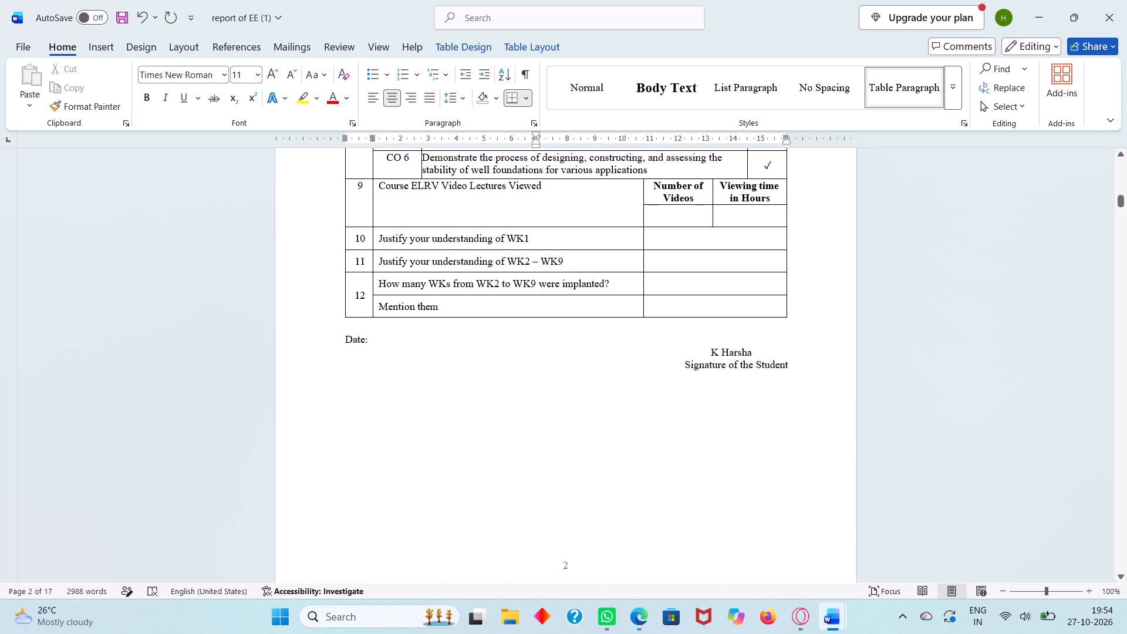
{"action": "left_click", "coordinate": [380, 340]}
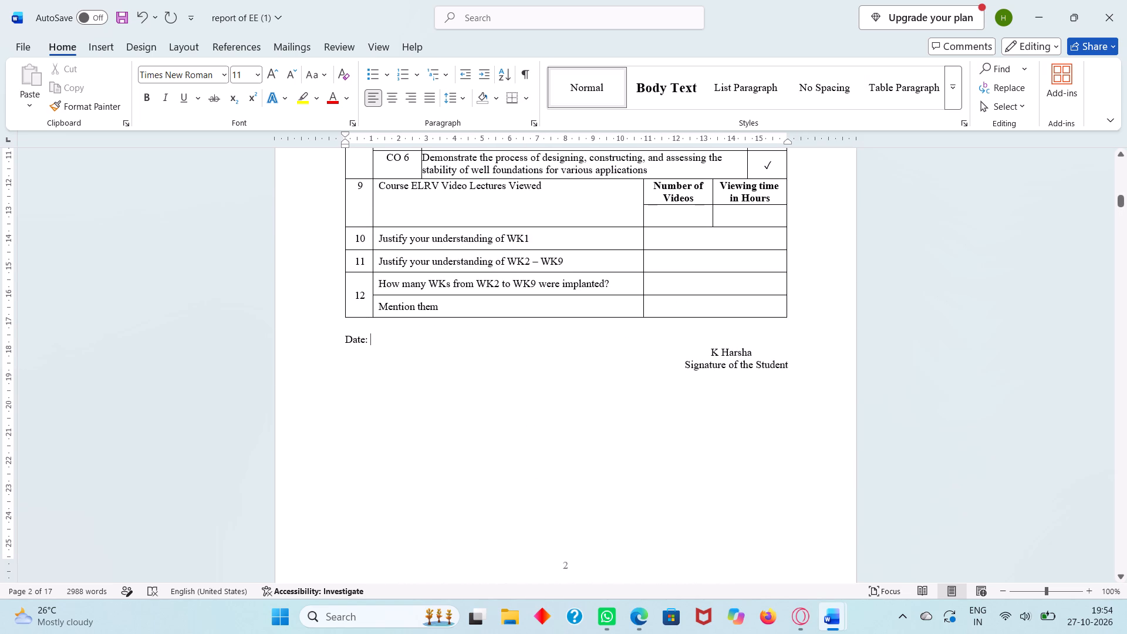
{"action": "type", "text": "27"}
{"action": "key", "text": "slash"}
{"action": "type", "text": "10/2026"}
Remove the empty lines before the student name on page 3 so the name and roll number share that page.
{"action": "scroll", "coordinate": [420, 360], "scroll_direction": "down", "scroll_amount": 3}
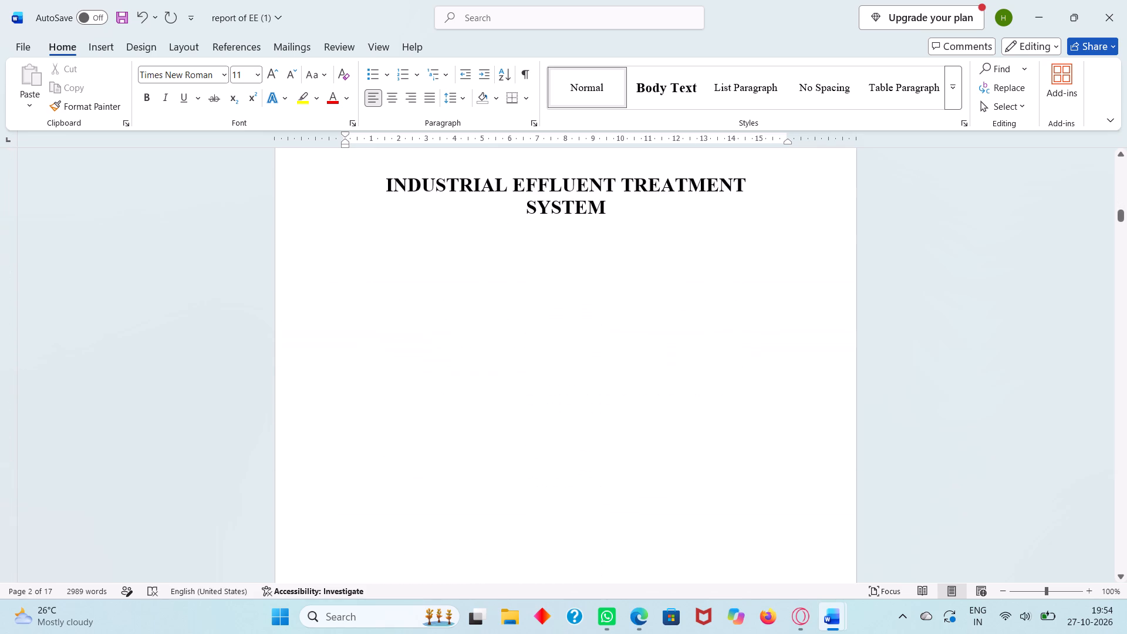
{"action": "scroll", "coordinate": [420, 360], "scroll_direction": "down", "scroll_amount": 3}
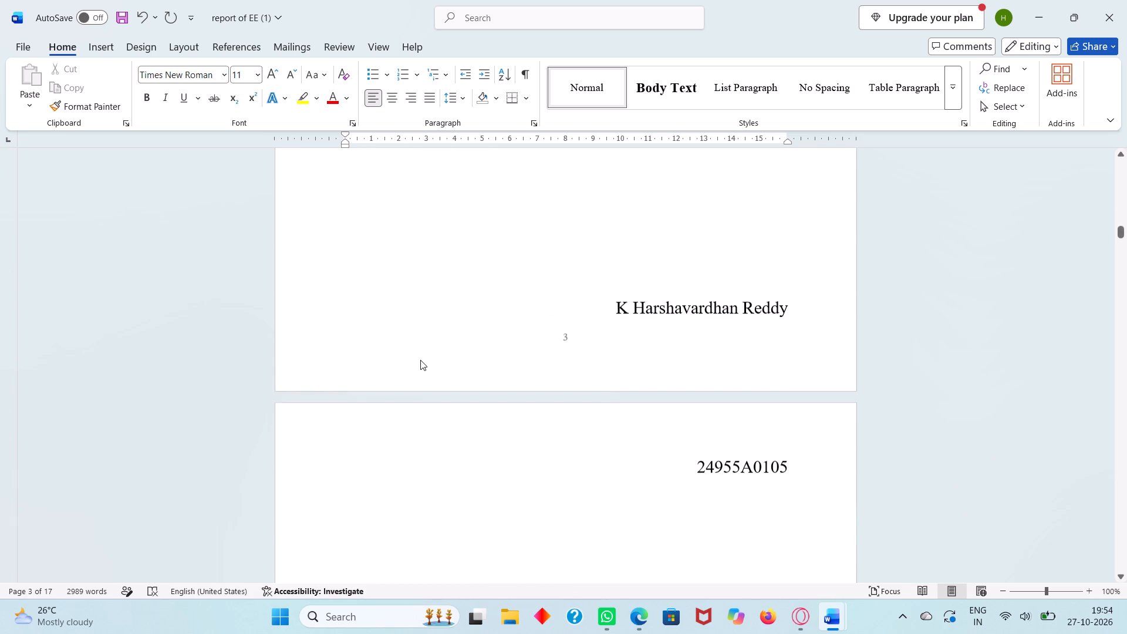
{"action": "left_click", "coordinate": [620, 295]}
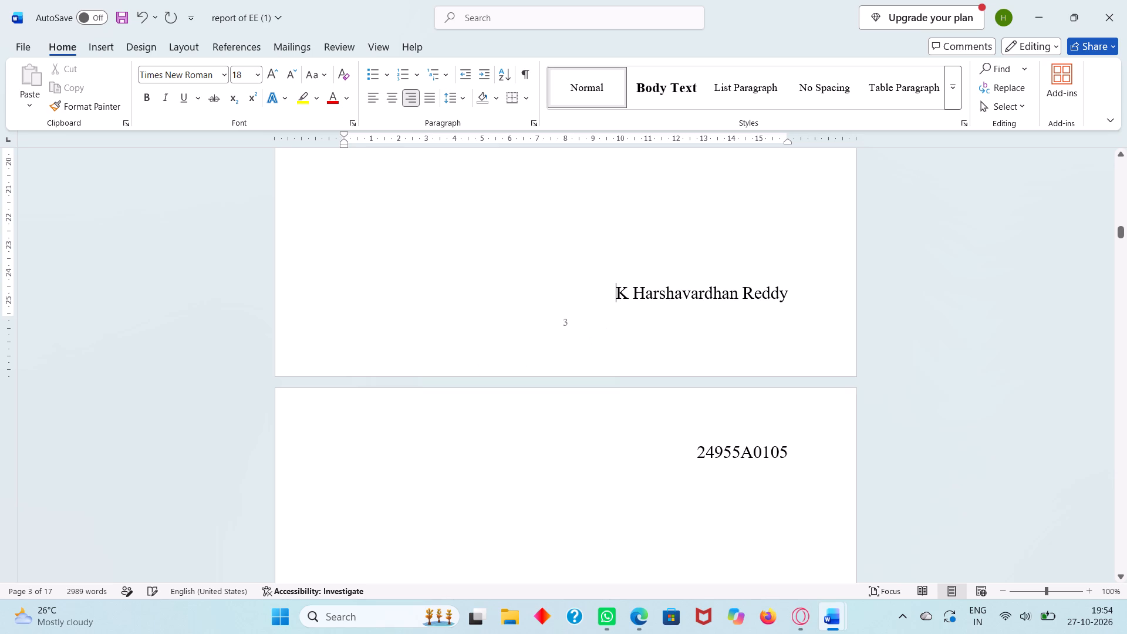
{"action": "key", "text": "BackSpace"}
{"action": "key", "text": "BackSpace"}
{"action": "key", "text": "BackSpace"}
{"action": "key", "text": "BackSpace"}
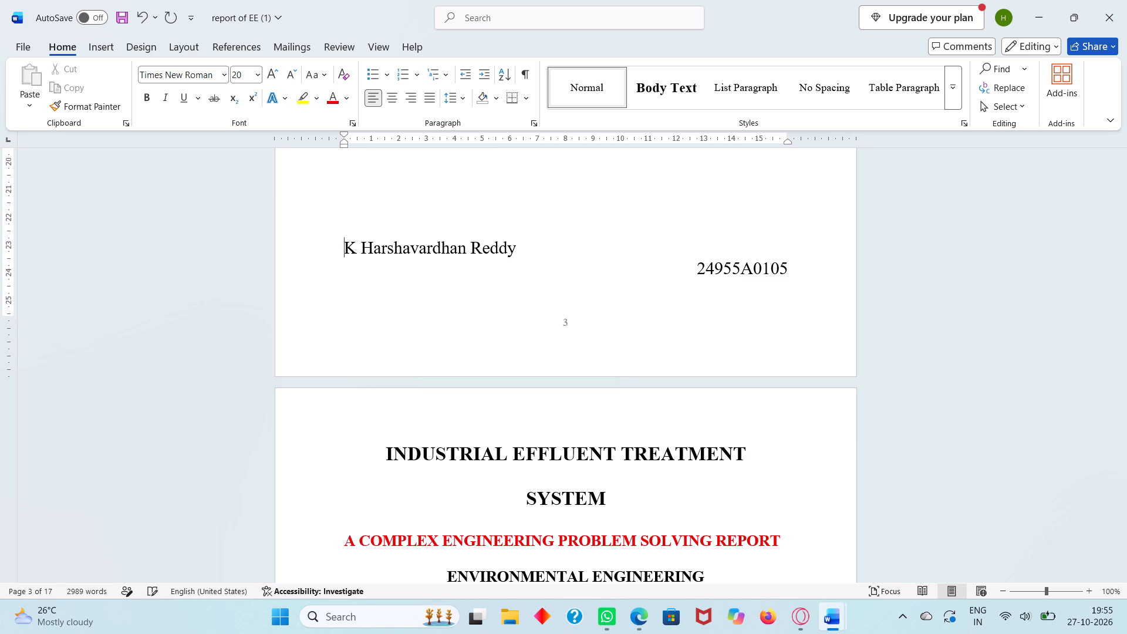
Indent the student name on page 3 with spaces to place it above the roll number near the right margin.
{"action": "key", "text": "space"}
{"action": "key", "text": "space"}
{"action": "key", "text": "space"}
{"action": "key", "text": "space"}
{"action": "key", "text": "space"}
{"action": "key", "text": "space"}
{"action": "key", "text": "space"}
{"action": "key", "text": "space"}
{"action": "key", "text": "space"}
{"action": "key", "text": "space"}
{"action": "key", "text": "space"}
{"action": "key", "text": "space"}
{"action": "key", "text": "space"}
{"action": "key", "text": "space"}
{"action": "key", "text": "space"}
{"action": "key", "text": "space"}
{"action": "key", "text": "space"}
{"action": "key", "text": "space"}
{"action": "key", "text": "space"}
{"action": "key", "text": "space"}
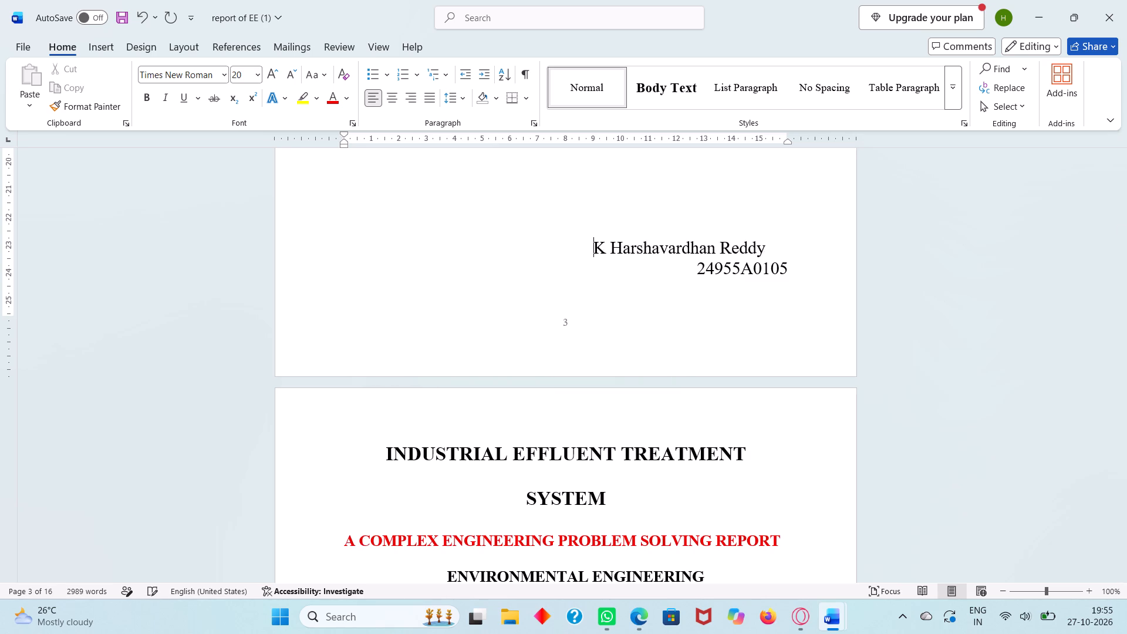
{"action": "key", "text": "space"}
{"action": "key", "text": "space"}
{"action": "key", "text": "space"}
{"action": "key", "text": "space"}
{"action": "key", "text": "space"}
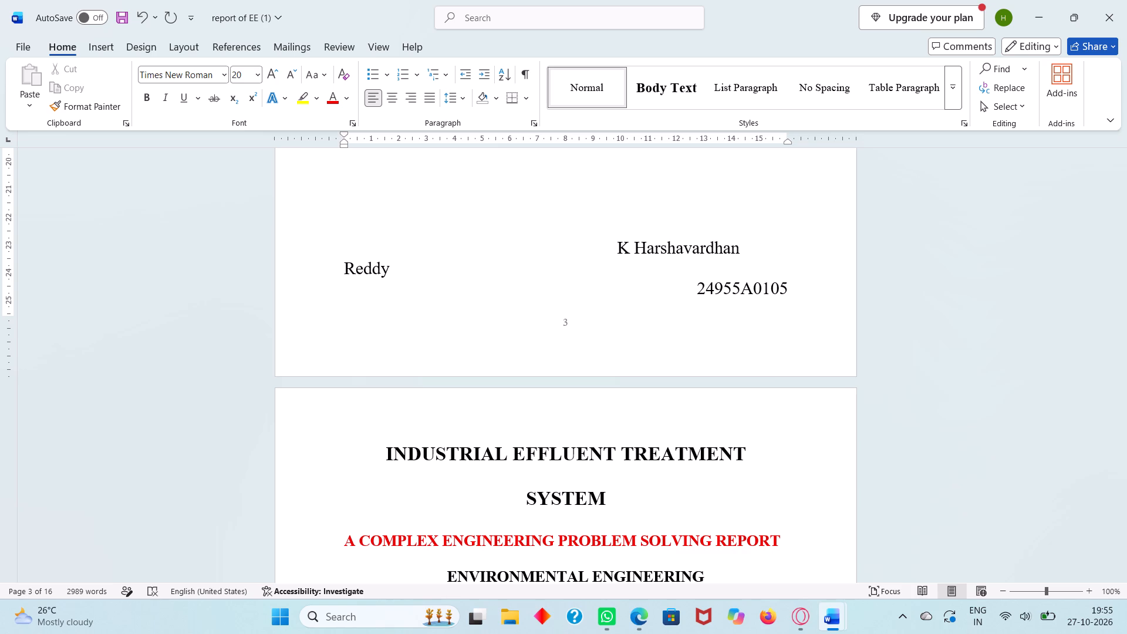
{"action": "key", "text": "BackSpace"}
Review the rest of the report from the title page through the references at the end.
{"action": "scroll", "coordinate": [693, 372], "scroll_direction": "down", "scroll_amount": 2}
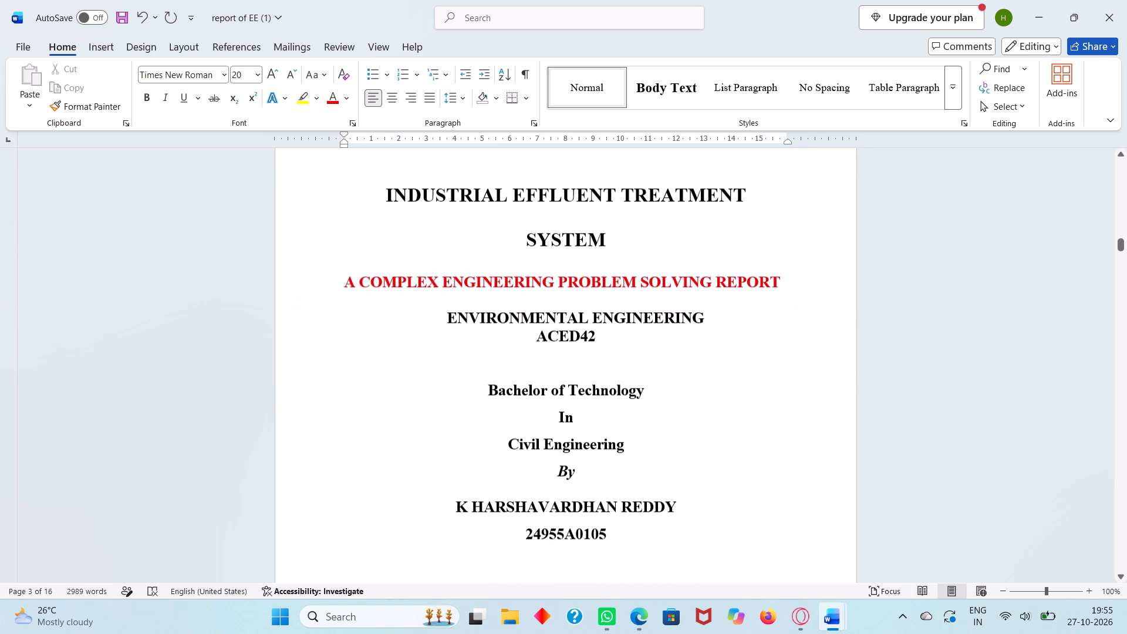
{"action": "scroll", "coordinate": [693, 372], "scroll_direction": "down", "scroll_amount": 2}
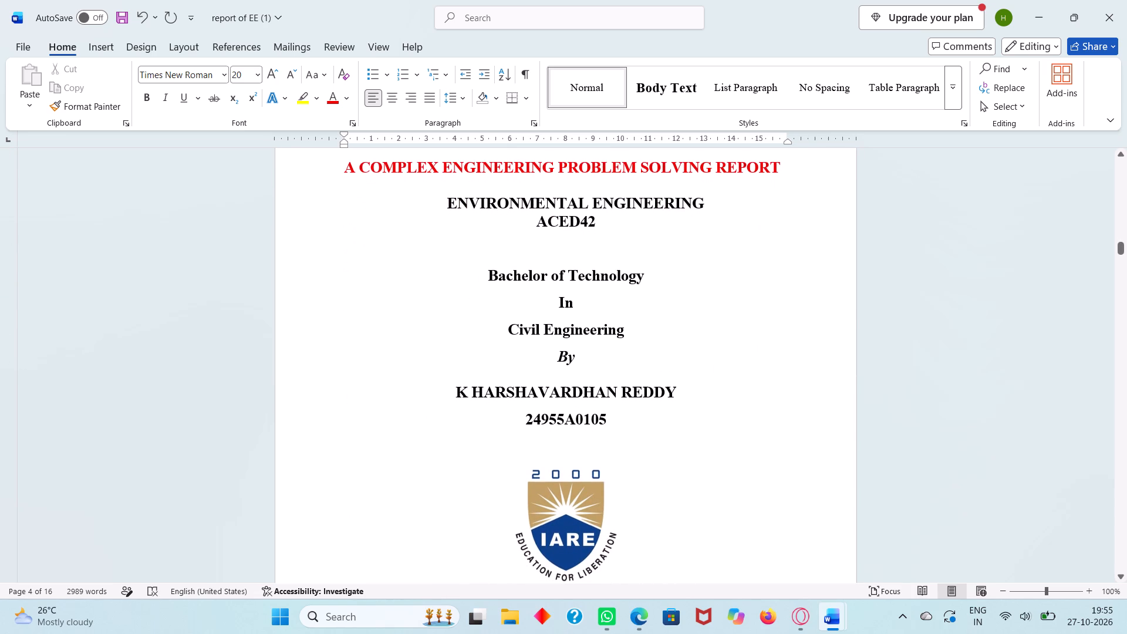
{"action": "scroll", "coordinate": [693, 372], "scroll_direction": "down", "scroll_amount": 2}
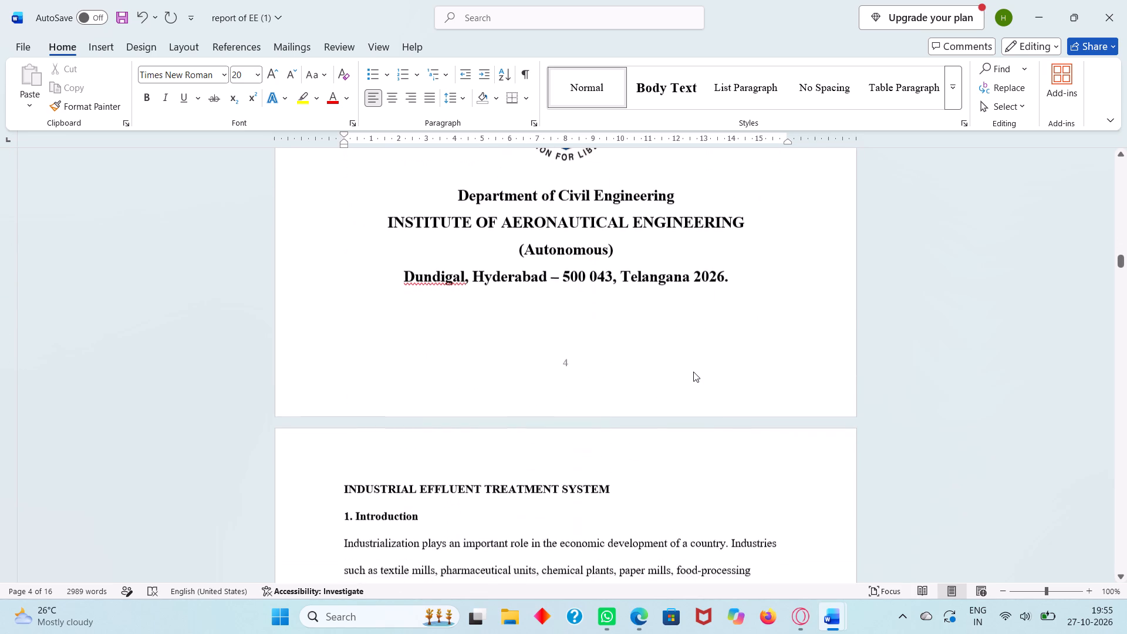
{"action": "scroll", "coordinate": [693, 372], "scroll_direction": "down", "scroll_amount": 17}
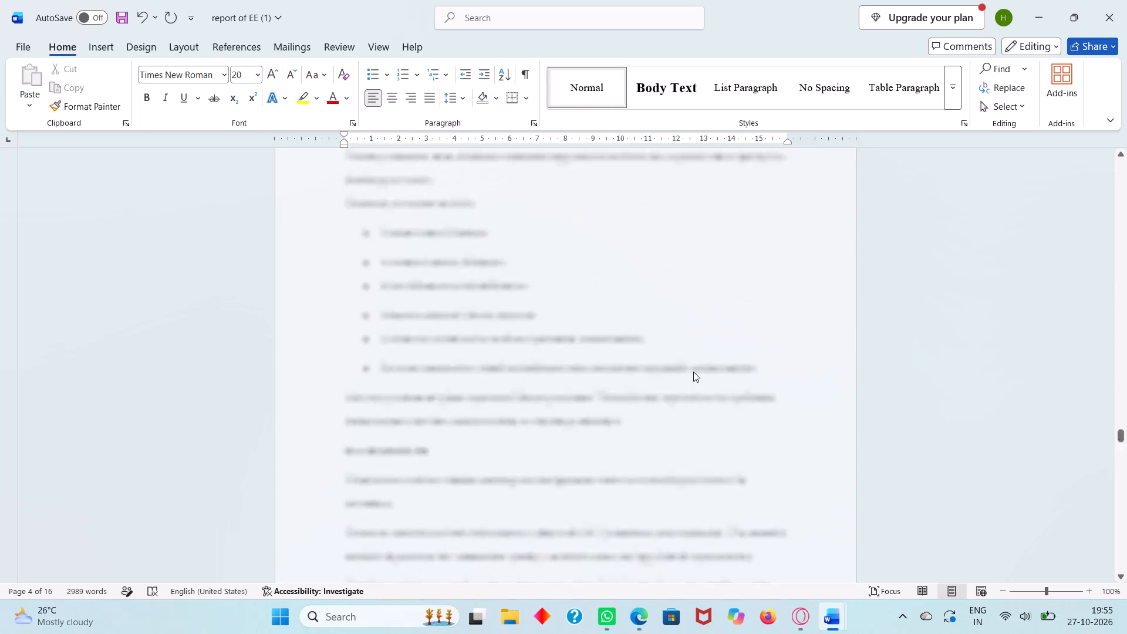
{"action": "scroll", "coordinate": [693, 372], "scroll_direction": "down", "scroll_amount": 8}
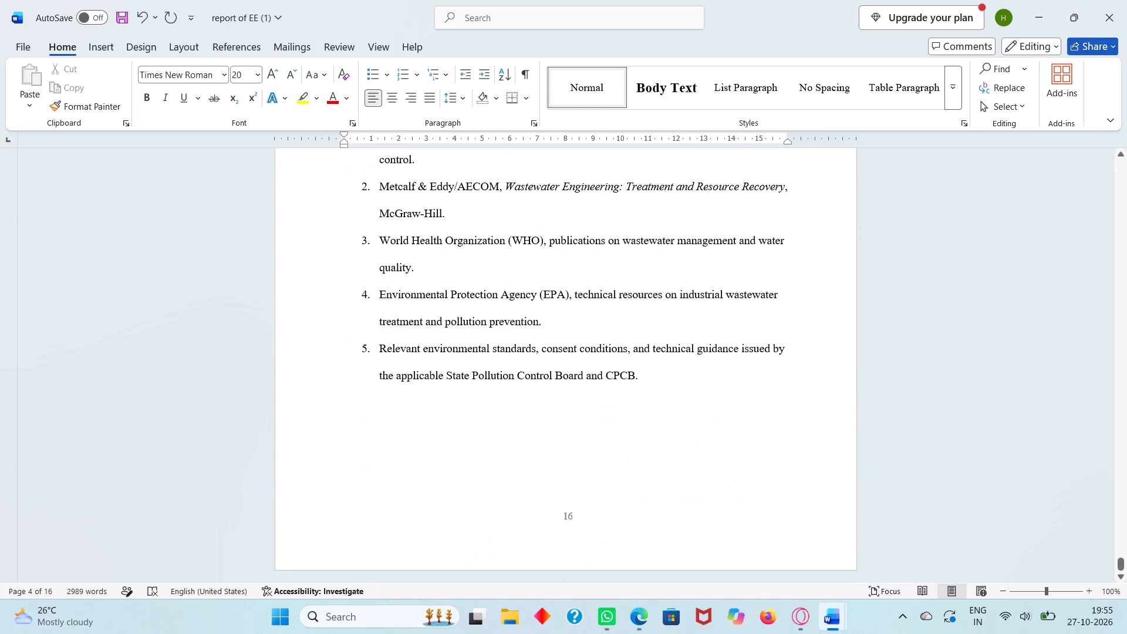
Save the report.
{"action": "key", "text": "ctrl+s"}
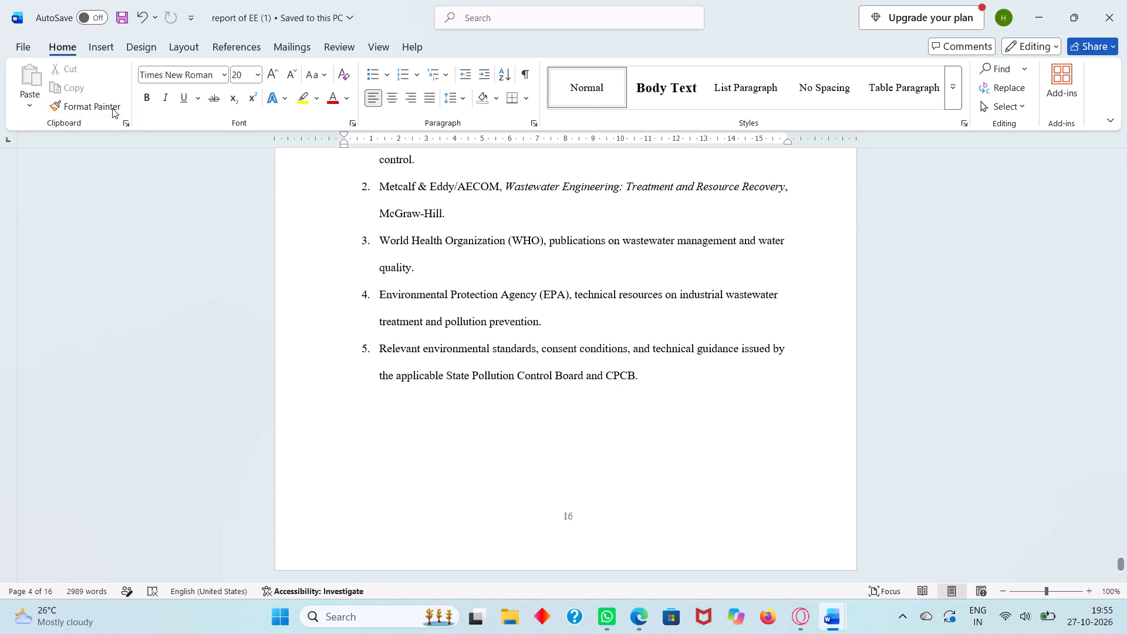
Save the report as a Word document named "report of EE (1)" in the Downloads folder.
{"action": "left_click", "coordinate": [13, 43]}
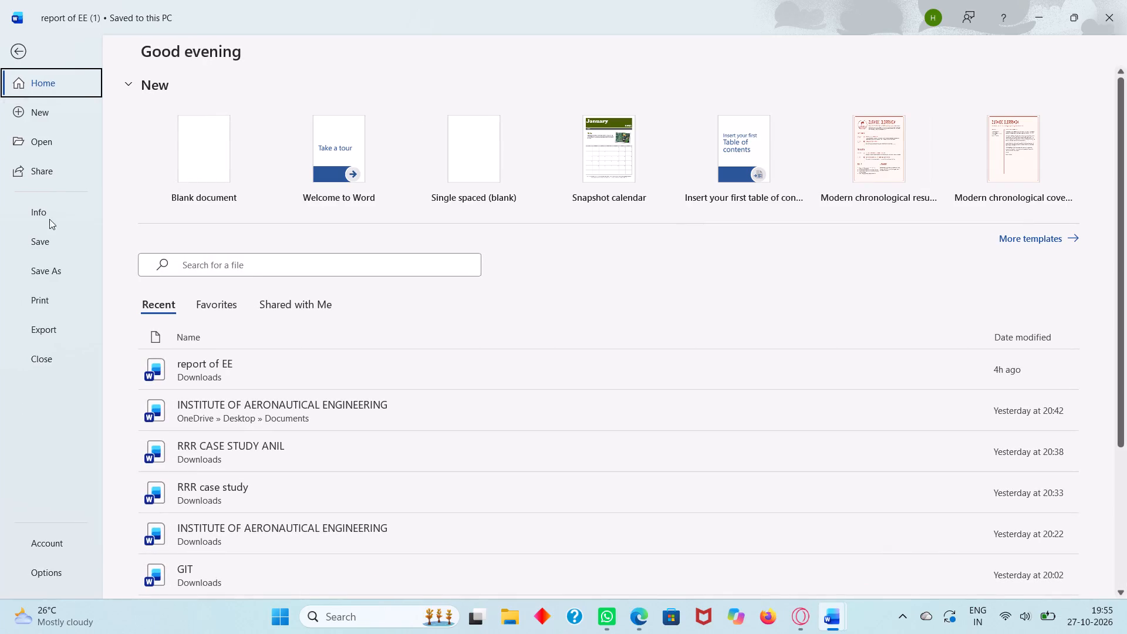
{"action": "left_click", "coordinate": [48, 265]}
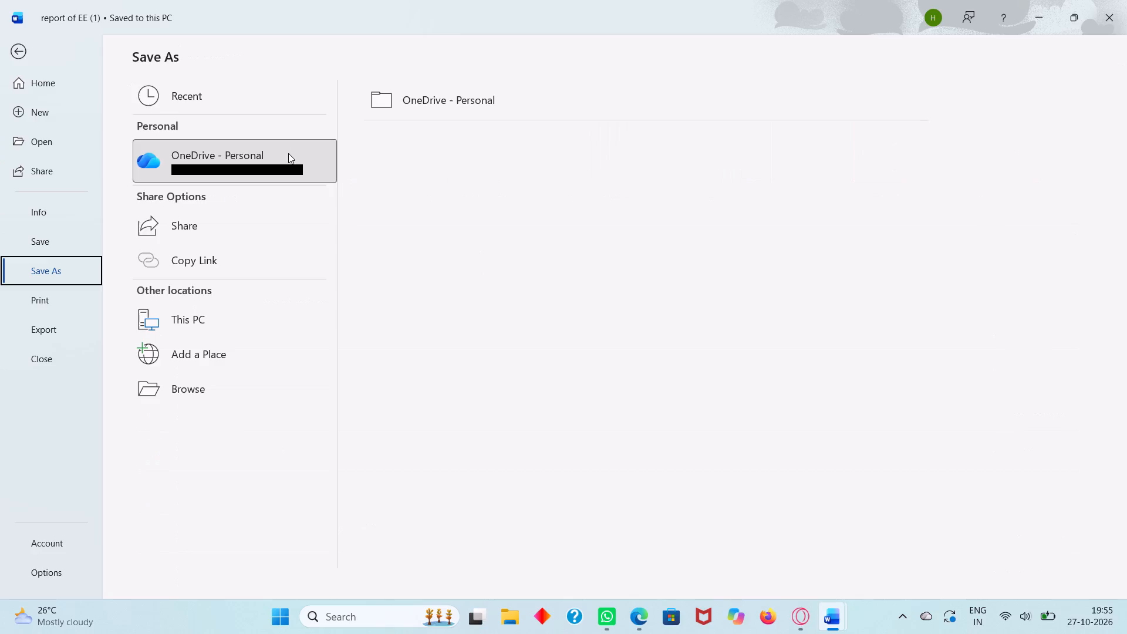
{"action": "left_click", "coordinate": [288, 154]}
{"action": "left_click", "coordinate": [428, 106]}
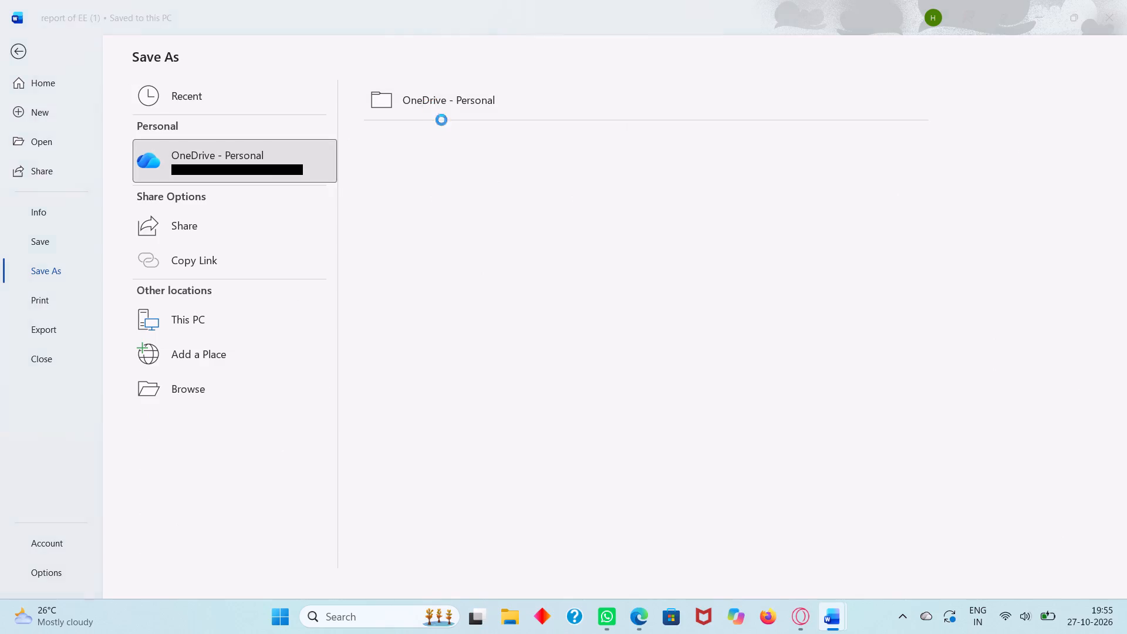
{"action": "left_click", "coordinate": [177, 245]}
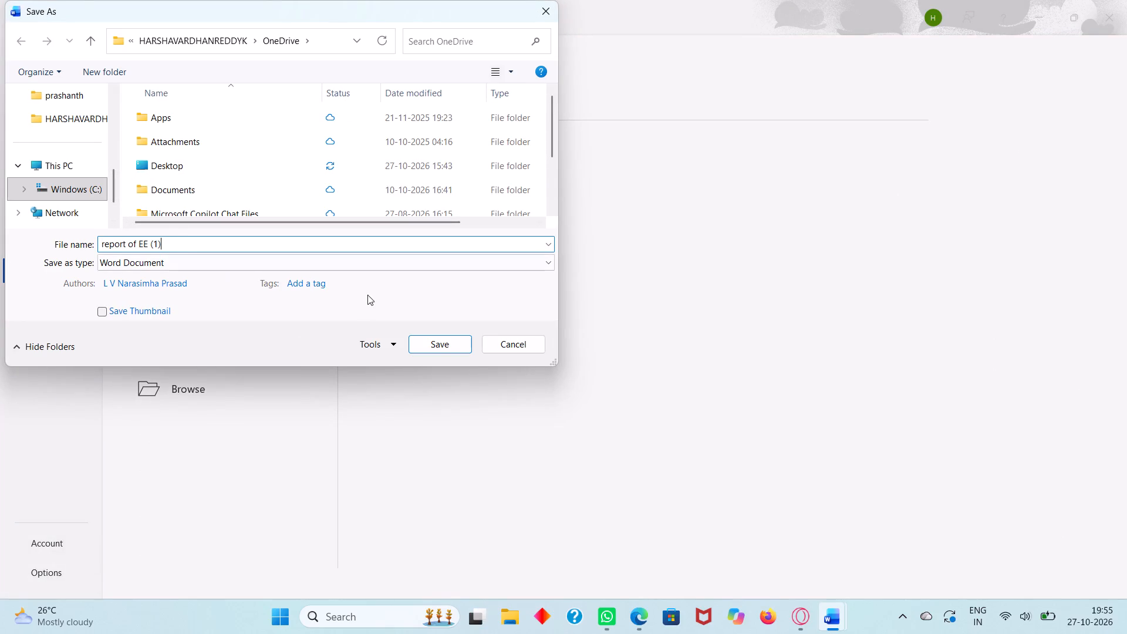
{"action": "scroll", "coordinate": [60, 120], "scroll_direction": "up", "scroll_amount": 7}
{"action": "left_click", "coordinate": [81, 97]}
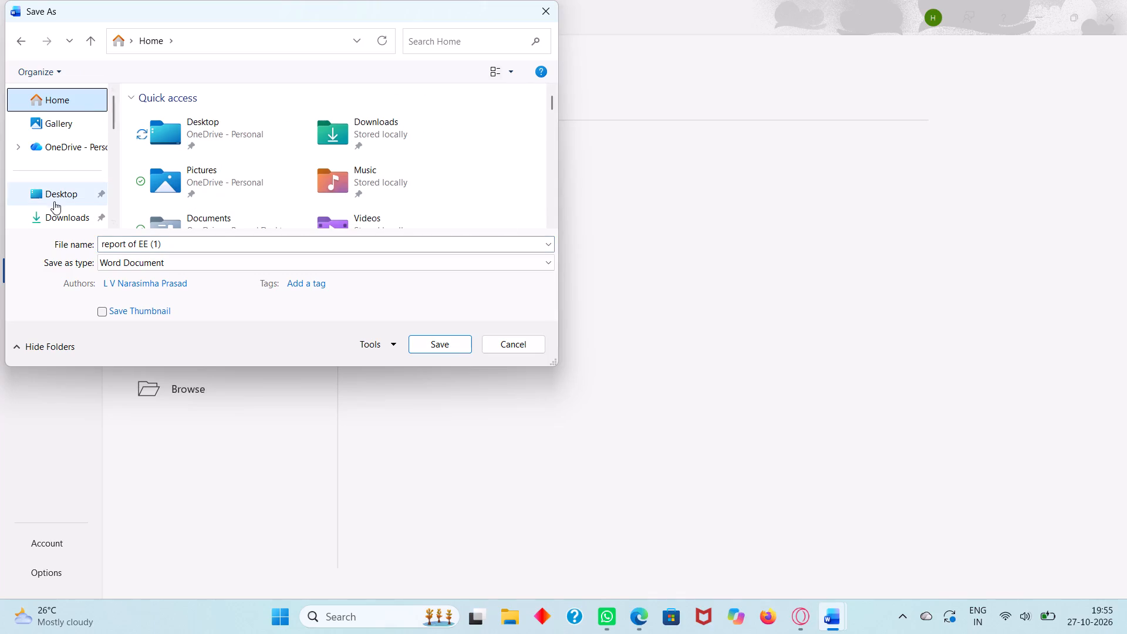
{"action": "left_click", "coordinate": [55, 231]}
{"action": "left_click", "coordinate": [58, 219]}
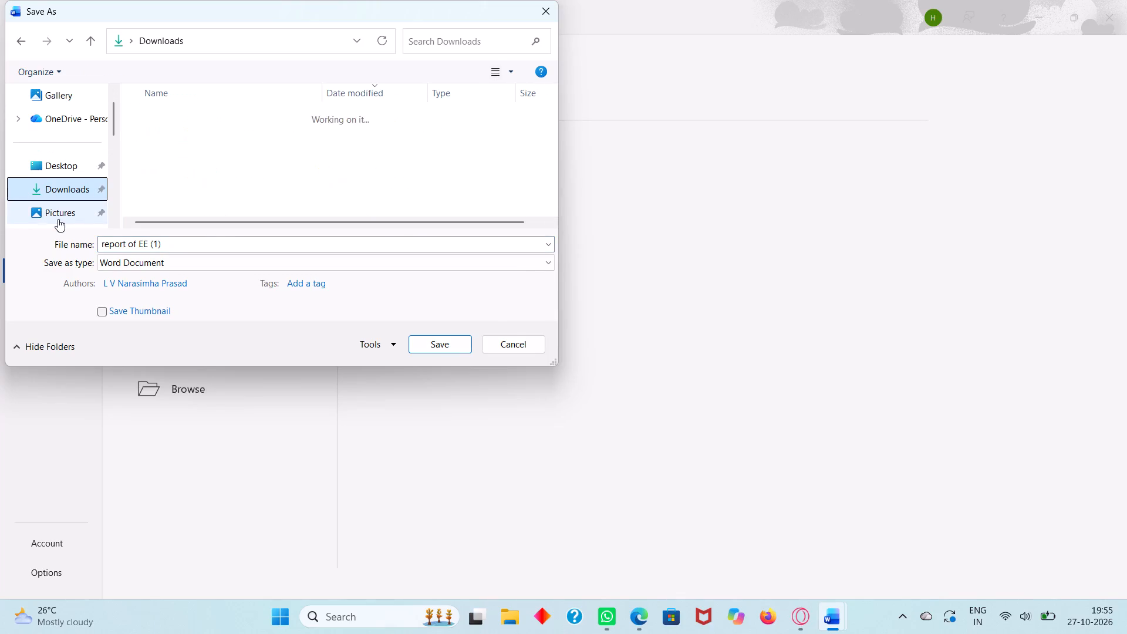
{"action": "left_click", "coordinate": [433, 342]}
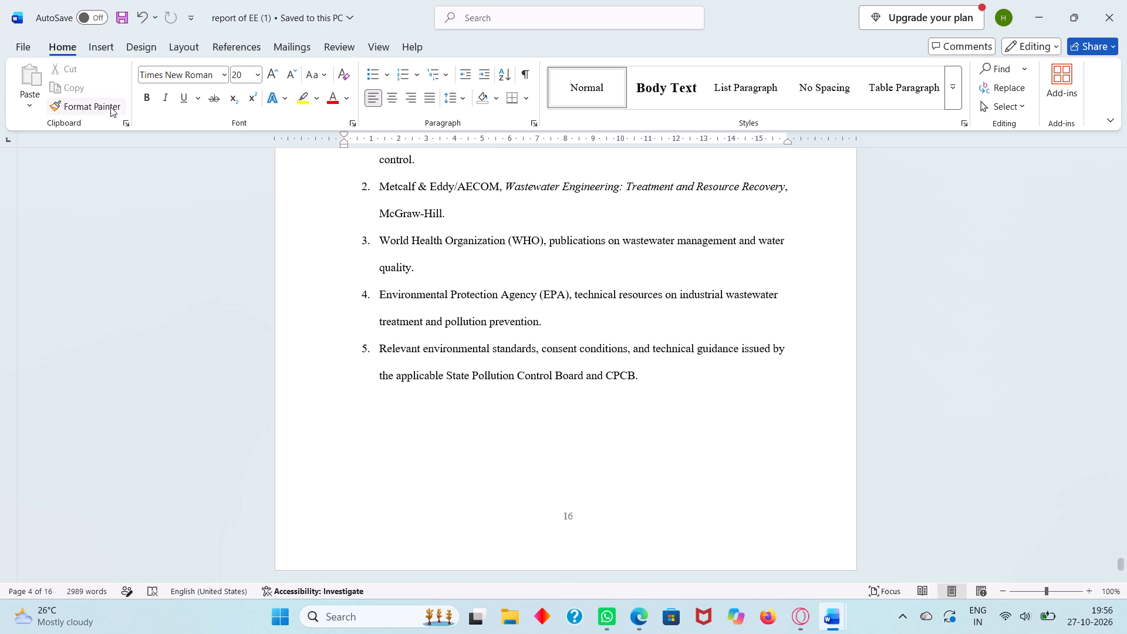
Correct the student's roll number in the self-assessment form table on page 1 to match the title page.
{"action": "scroll", "coordinate": [409, 234], "scroll_direction": "up", "scroll_amount": 2}
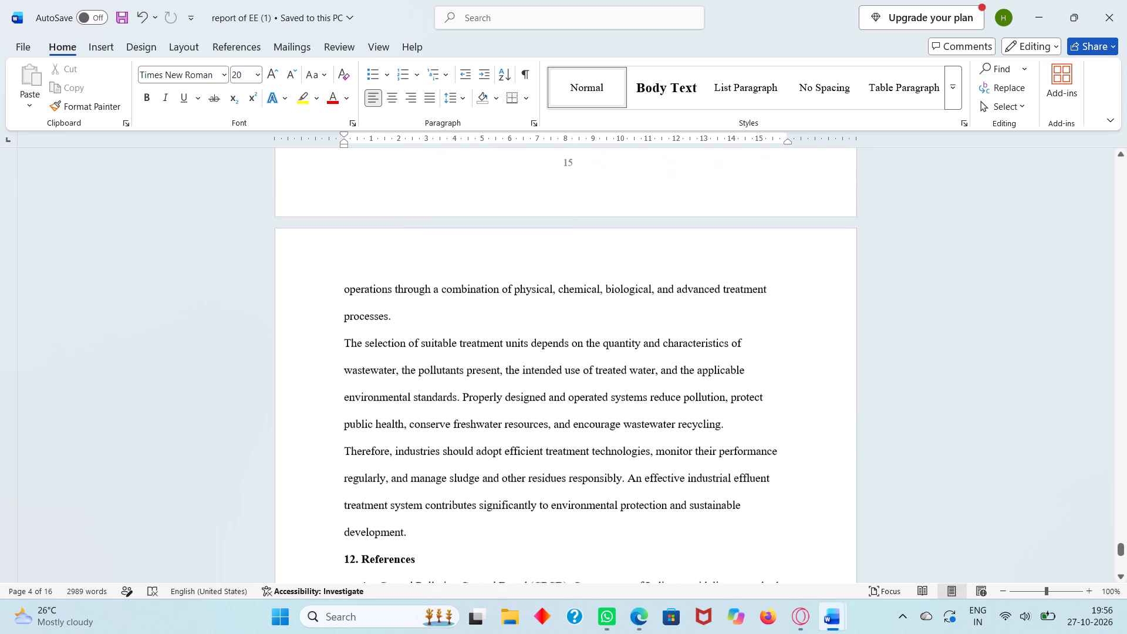
{"action": "scroll", "coordinate": [409, 234], "scroll_direction": "up", "scroll_amount": 2}
{"action": "scroll", "coordinate": [409, 234], "scroll_direction": "down", "scroll_amount": 3}
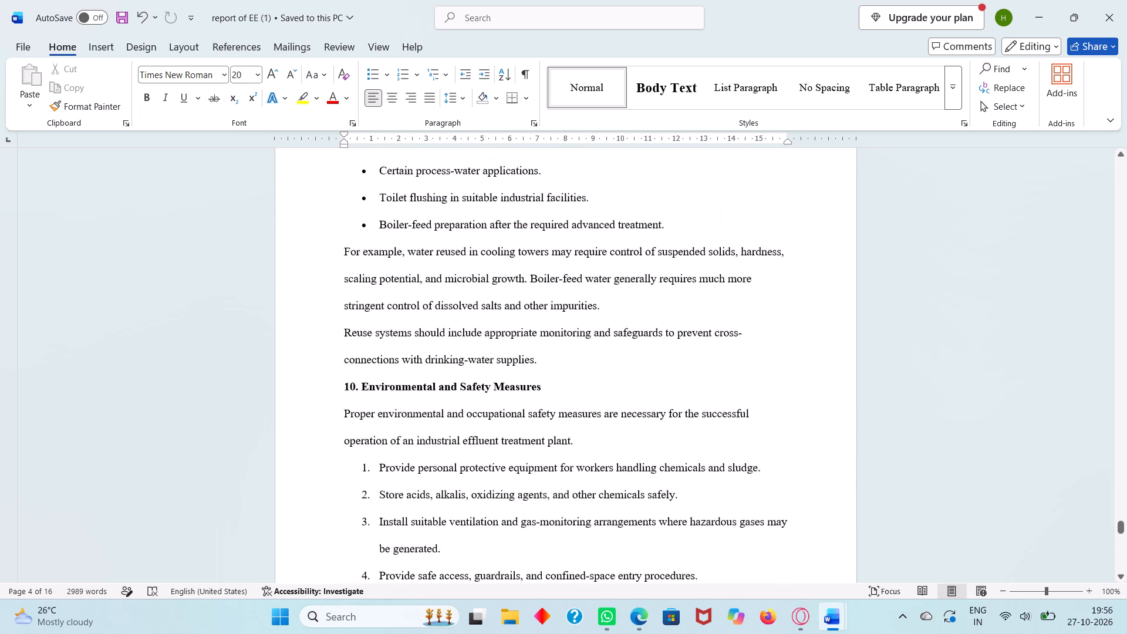
{"action": "scroll", "coordinate": [409, 234], "scroll_direction": "down", "scroll_amount": 3}
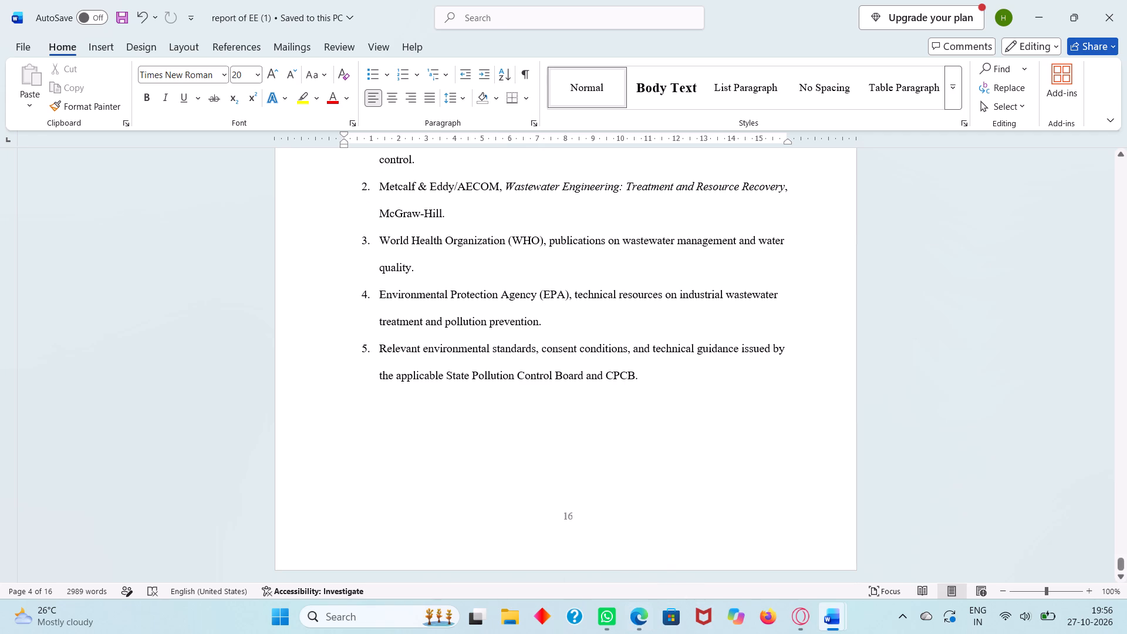
{"action": "scroll", "coordinate": [627, 485], "scroll_direction": "up", "scroll_amount": 15}
{"action": "scroll", "coordinate": [627, 485], "scroll_direction": "up", "scroll_amount": 7}
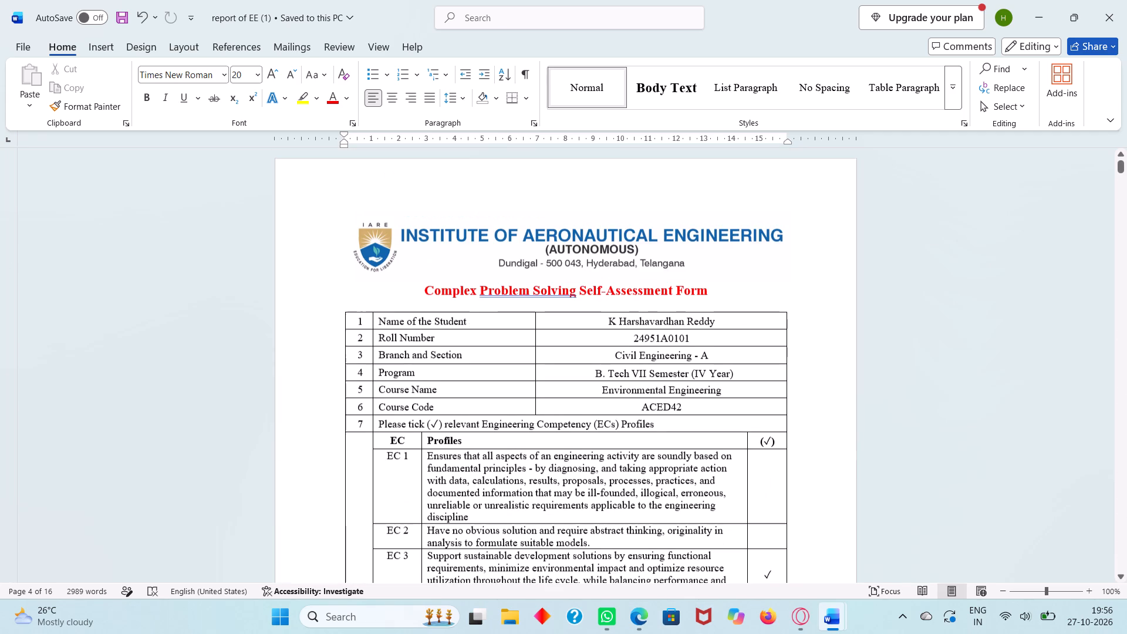
{"action": "left_click", "coordinate": [694, 342]}
{"action": "key", "text": "BackSpace"}
{"action": "key", "text": "BackSpace"}
{"action": "key", "text": "BackSpace"}
{"action": "key", "text": "BackSpace"}
{"action": "key", "text": "BackSpace"}
{"action": "key", "text": "BackSpace"}
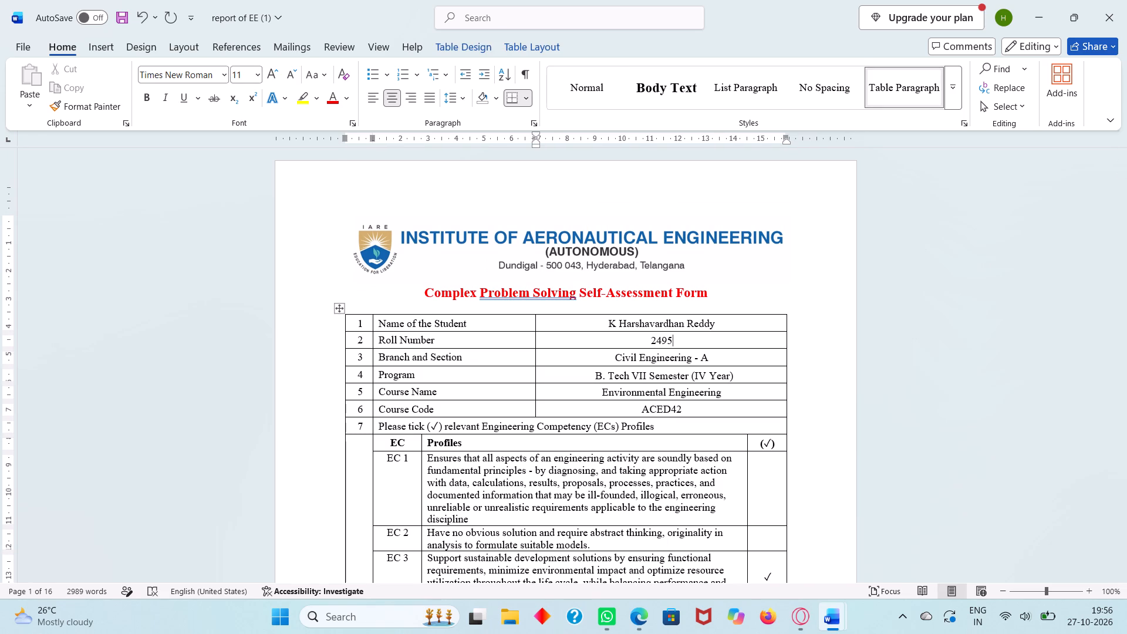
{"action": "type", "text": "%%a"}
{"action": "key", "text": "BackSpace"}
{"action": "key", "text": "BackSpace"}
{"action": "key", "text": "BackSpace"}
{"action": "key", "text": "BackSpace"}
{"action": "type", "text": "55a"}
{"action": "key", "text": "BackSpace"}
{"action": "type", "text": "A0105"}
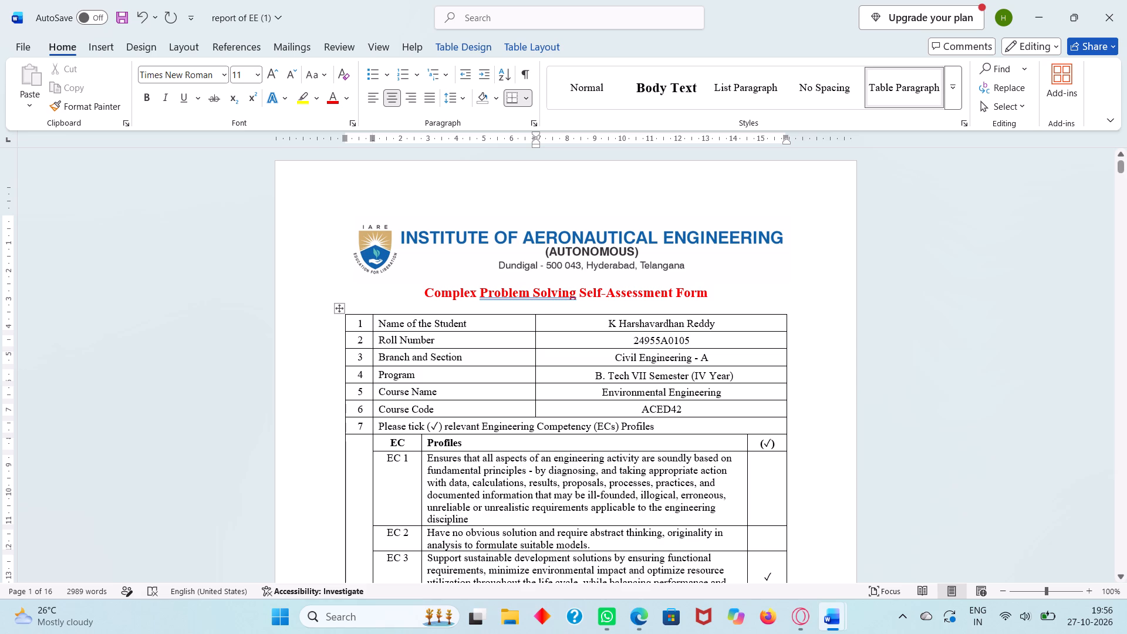
Review the report from the self-assessment form through the title page and body sections, checking the student details and layout.
{"action": "scroll", "coordinate": [705, 377], "scroll_direction": "down", "scroll_amount": 1}
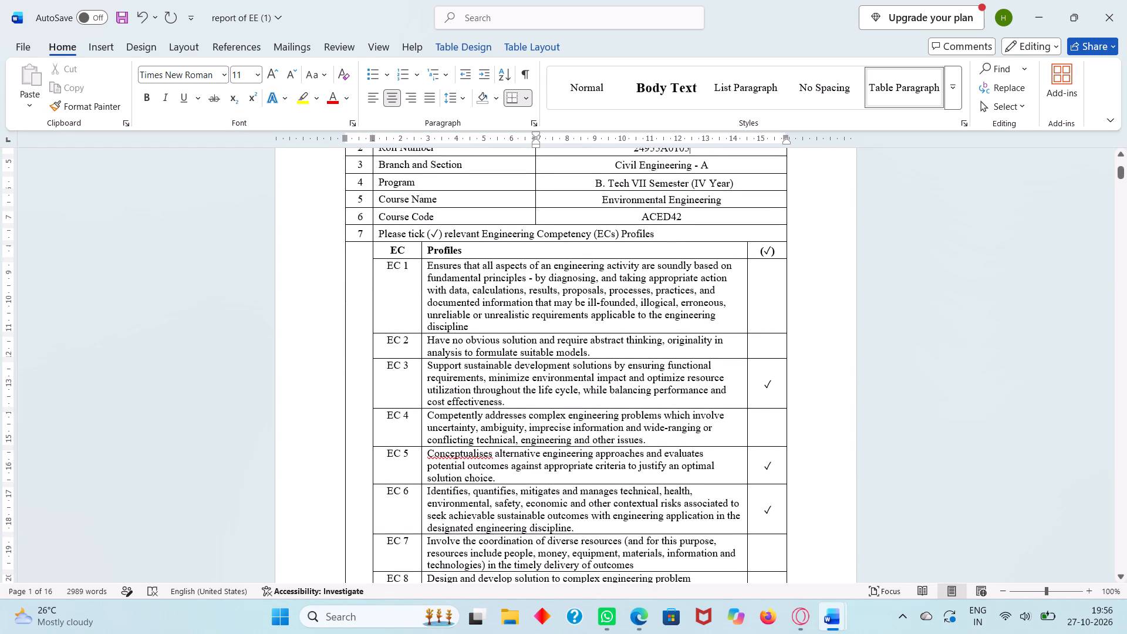
{"action": "scroll", "coordinate": [705, 377], "scroll_direction": "down", "scroll_amount": 1}
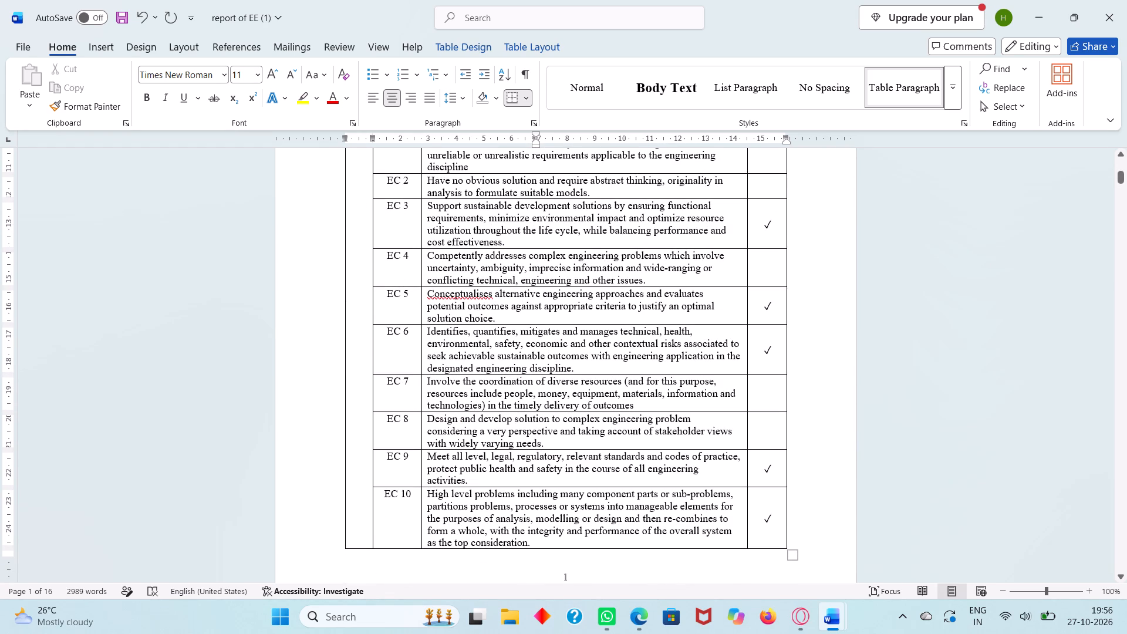
{"action": "scroll", "coordinate": [705, 377], "scroll_direction": "down", "scroll_amount": 2}
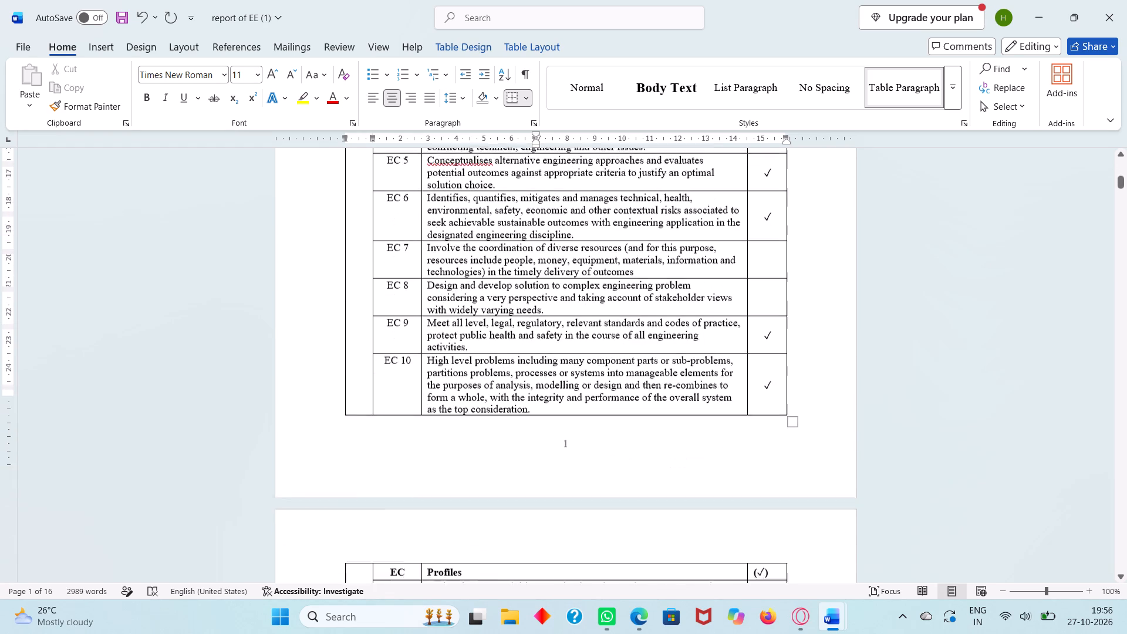
{"action": "scroll", "coordinate": [705, 377], "scroll_direction": "down", "scroll_amount": 4}
{"action": "scroll", "coordinate": [705, 377], "scroll_direction": "up", "scroll_amount": 2}
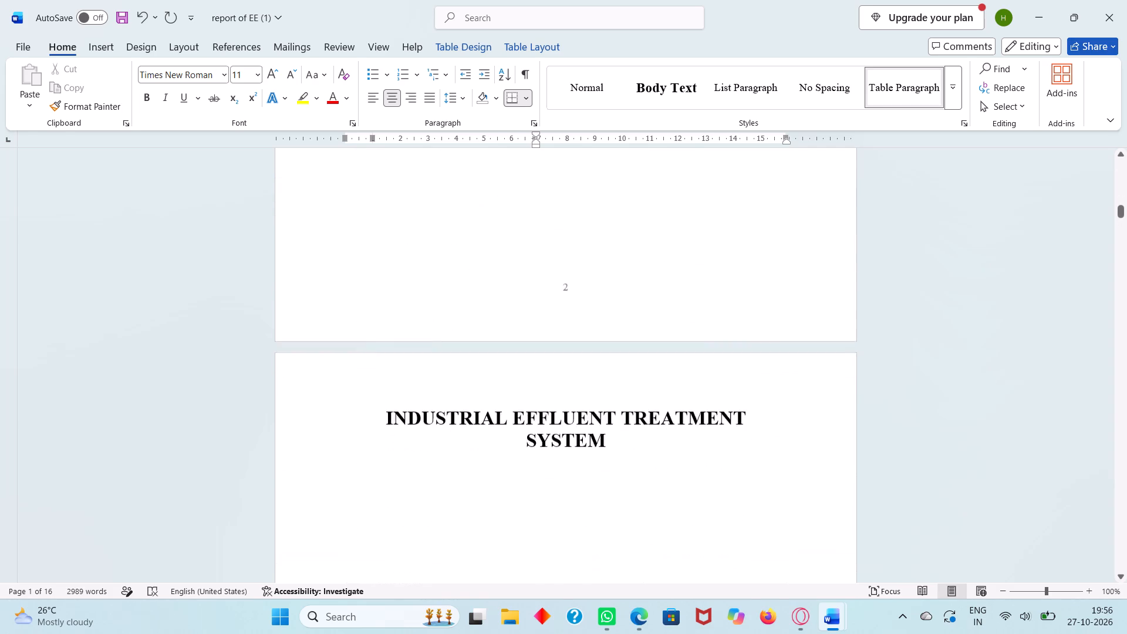
{"action": "scroll", "coordinate": [705, 377], "scroll_direction": "up", "scroll_amount": 3}
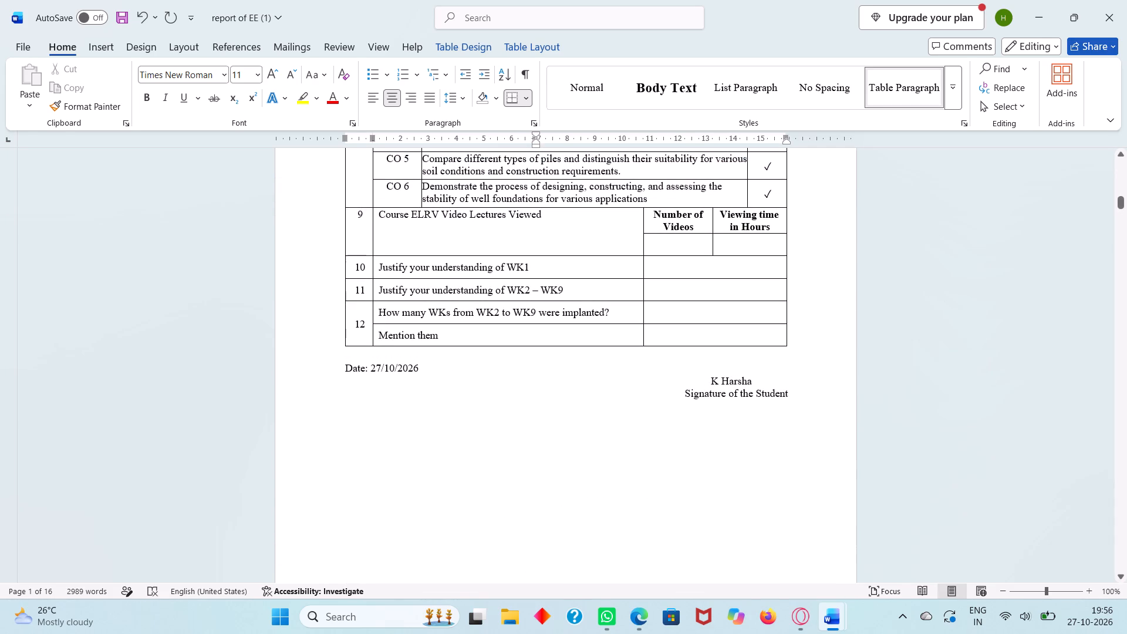
{"action": "scroll", "coordinate": [705, 377], "scroll_direction": "down", "scroll_amount": 5}
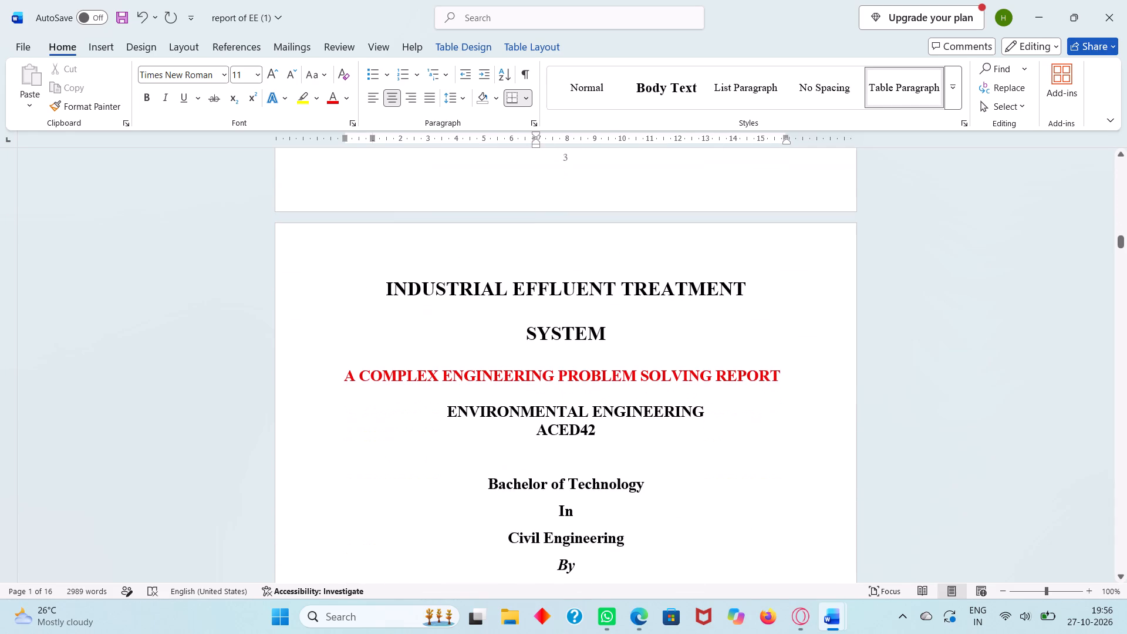
{"action": "scroll", "coordinate": [705, 377], "scroll_direction": "down", "scroll_amount": 3}
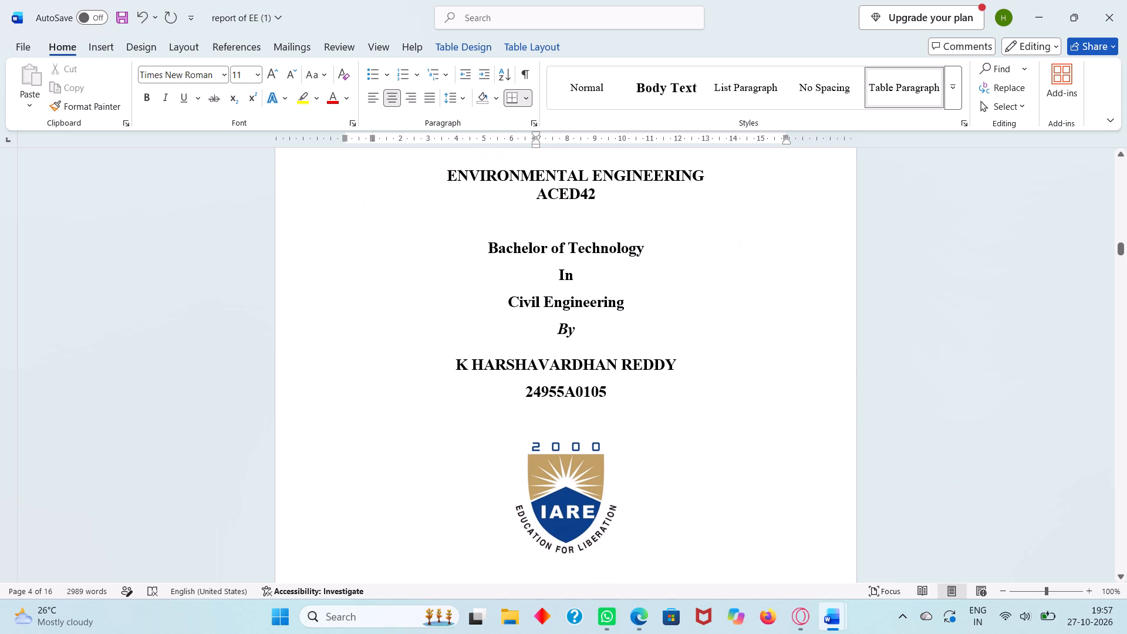
{"action": "scroll", "coordinate": [705, 377], "scroll_direction": "down", "scroll_amount": 2}
{"action": "scroll", "coordinate": [705, 377], "scroll_direction": "up", "scroll_amount": 1}
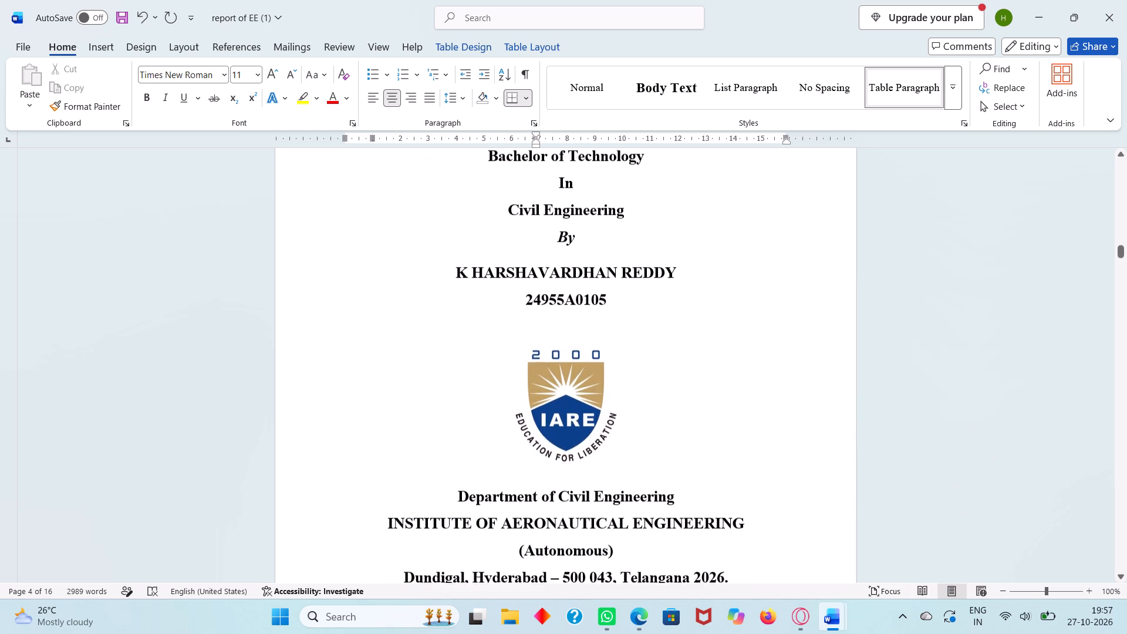
{"action": "scroll", "coordinate": [705, 377], "scroll_direction": "up", "scroll_amount": 1}
{"action": "scroll", "coordinate": [609, 296], "scroll_direction": "down", "scroll_amount": 1}
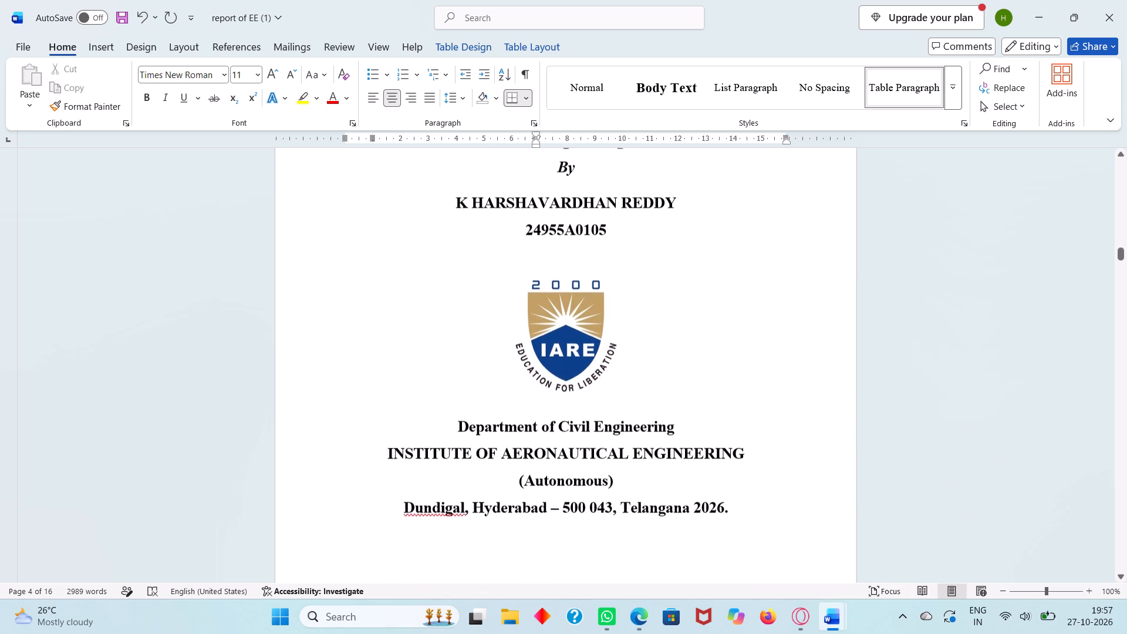
{"action": "scroll", "coordinate": [609, 296], "scroll_direction": "down", "scroll_amount": 2}
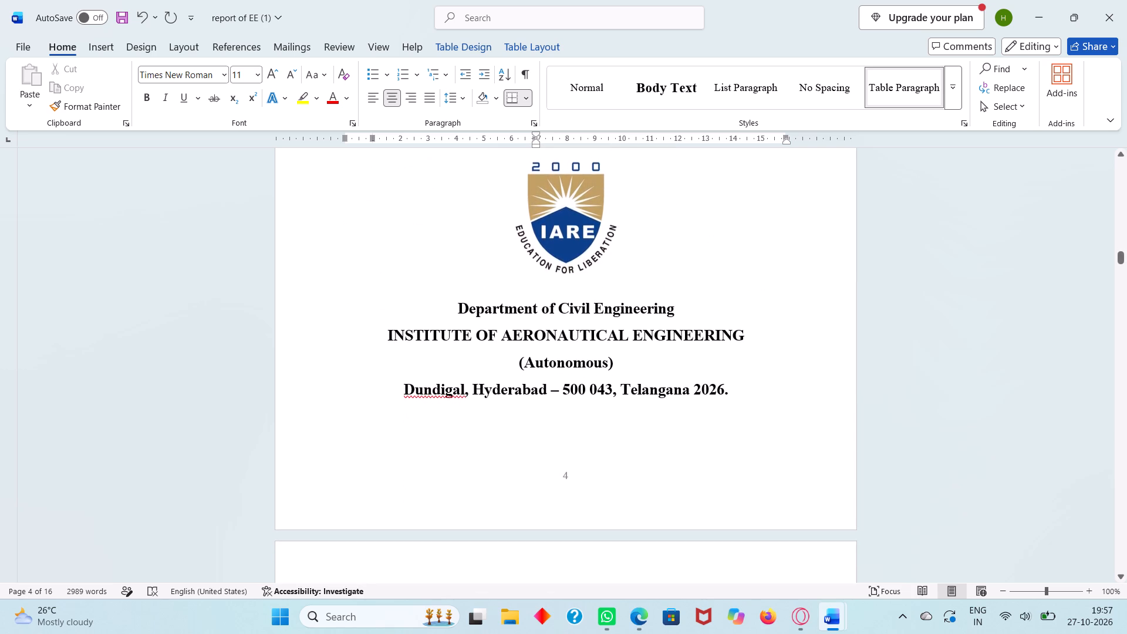
{"action": "scroll", "coordinate": [609, 296], "scroll_direction": "down", "scroll_amount": 2}
{"action": "scroll", "coordinate": [609, 296], "scroll_direction": "up", "scroll_amount": 1}
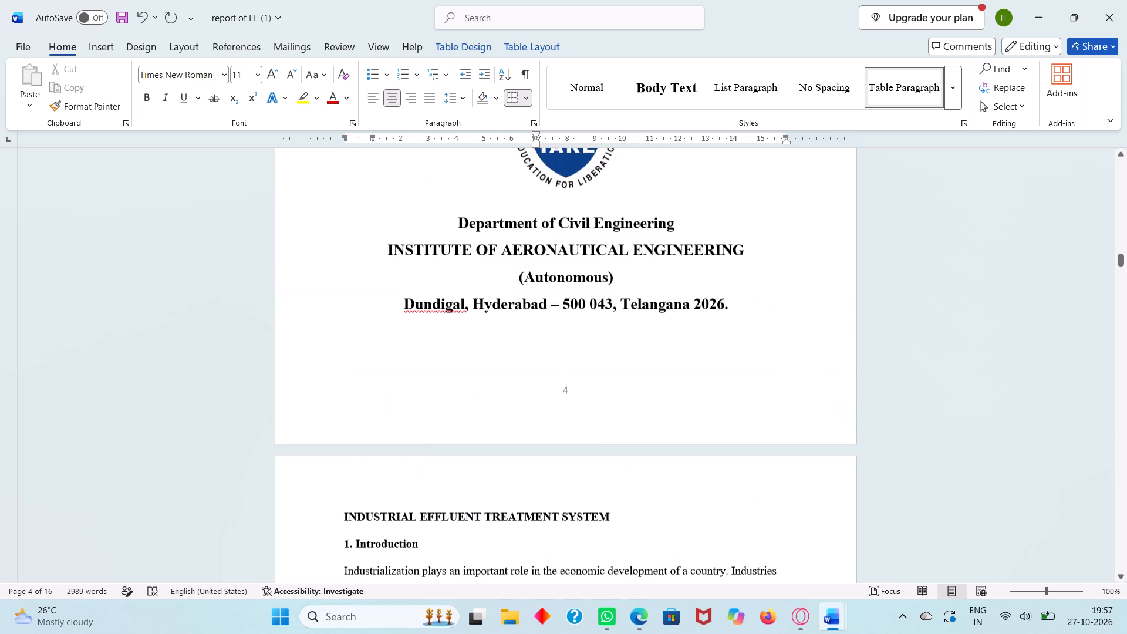
{"action": "scroll", "coordinate": [609, 296], "scroll_direction": "up", "scroll_amount": 1}
{"action": "scroll", "coordinate": [609, 296], "scroll_direction": "down", "scroll_amount": 5}
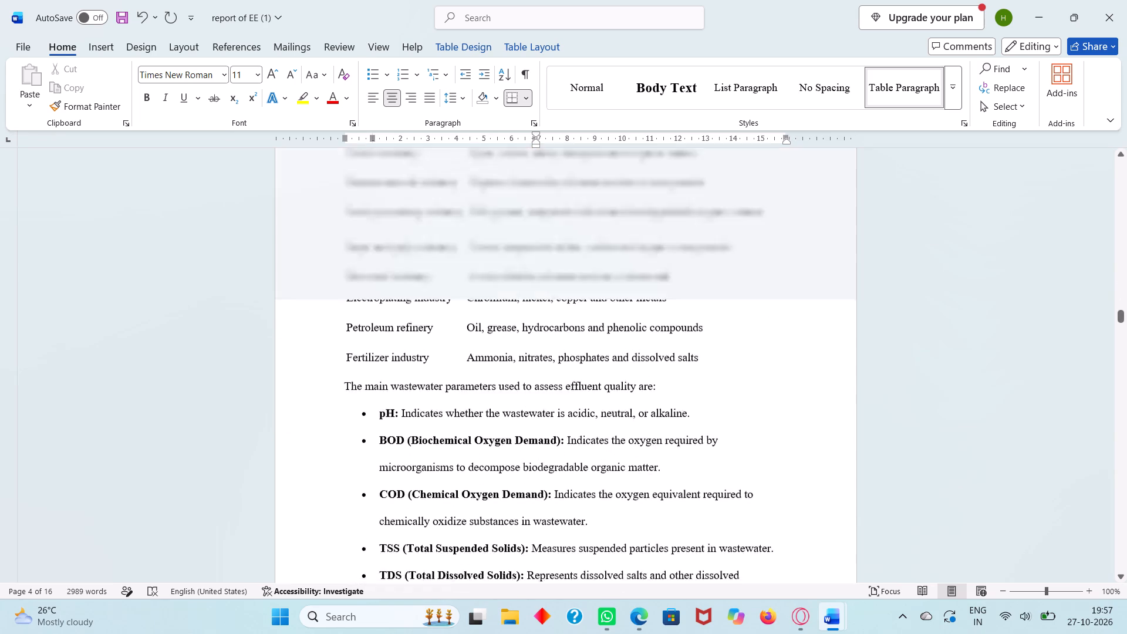
{"action": "scroll", "coordinate": [609, 296], "scroll_direction": "down", "scroll_amount": 14}
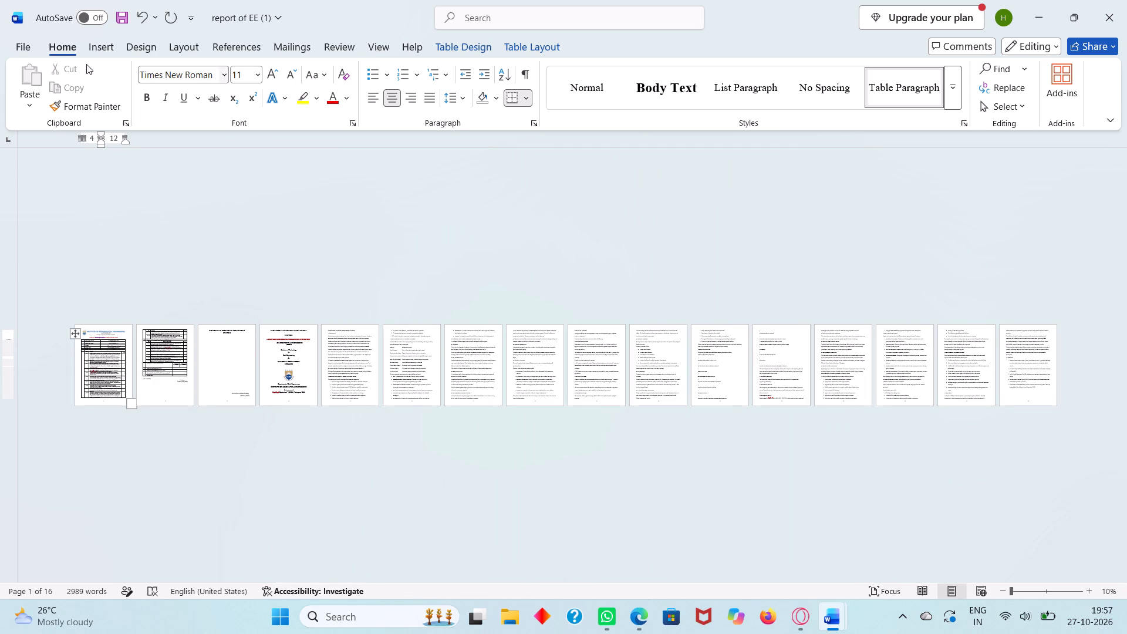
Save the report as a Word document named "Report of EE" in the OneDrive Desktop folder.
{"action": "left_click", "coordinate": [39, 51]}
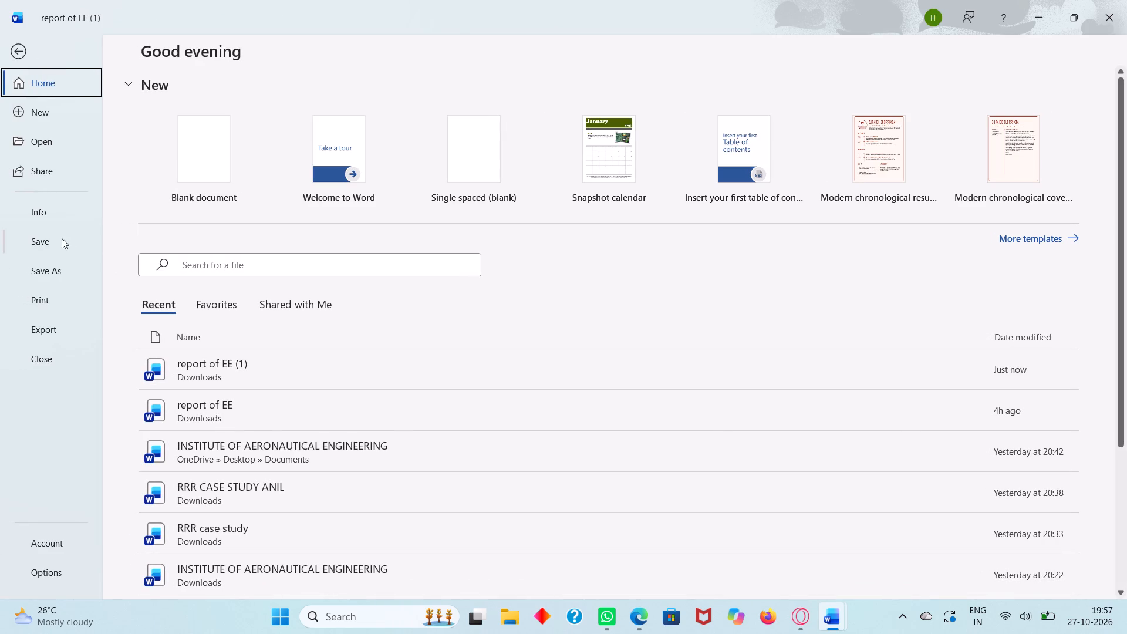
{"action": "left_click", "coordinate": [50, 269]}
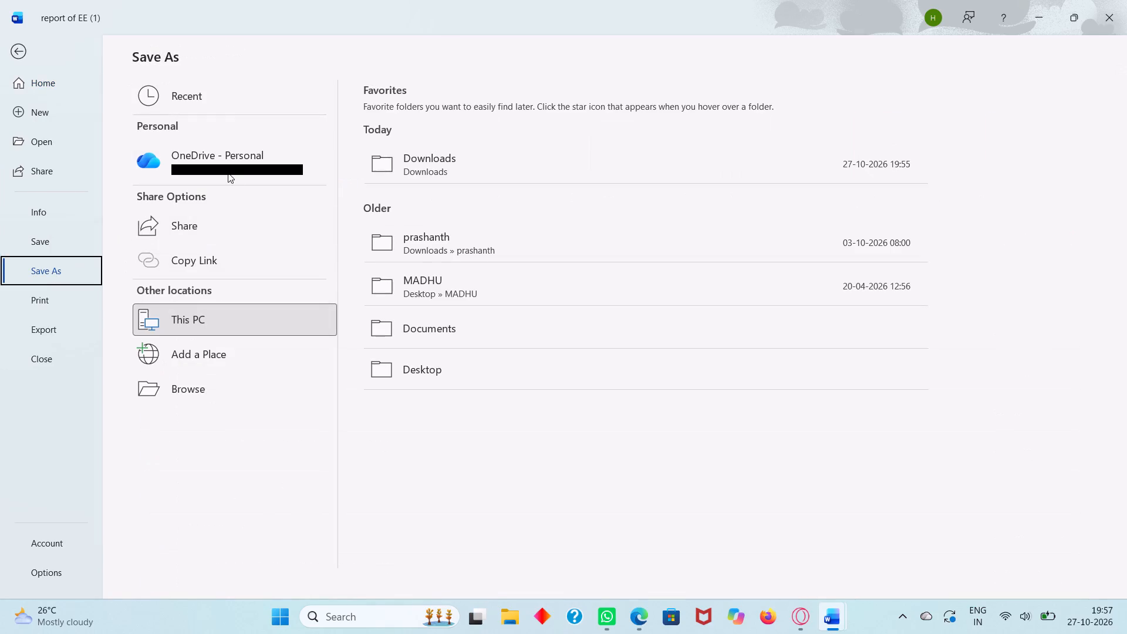
{"action": "left_click", "coordinate": [228, 173]}
{"action": "left_click", "coordinate": [449, 101]}
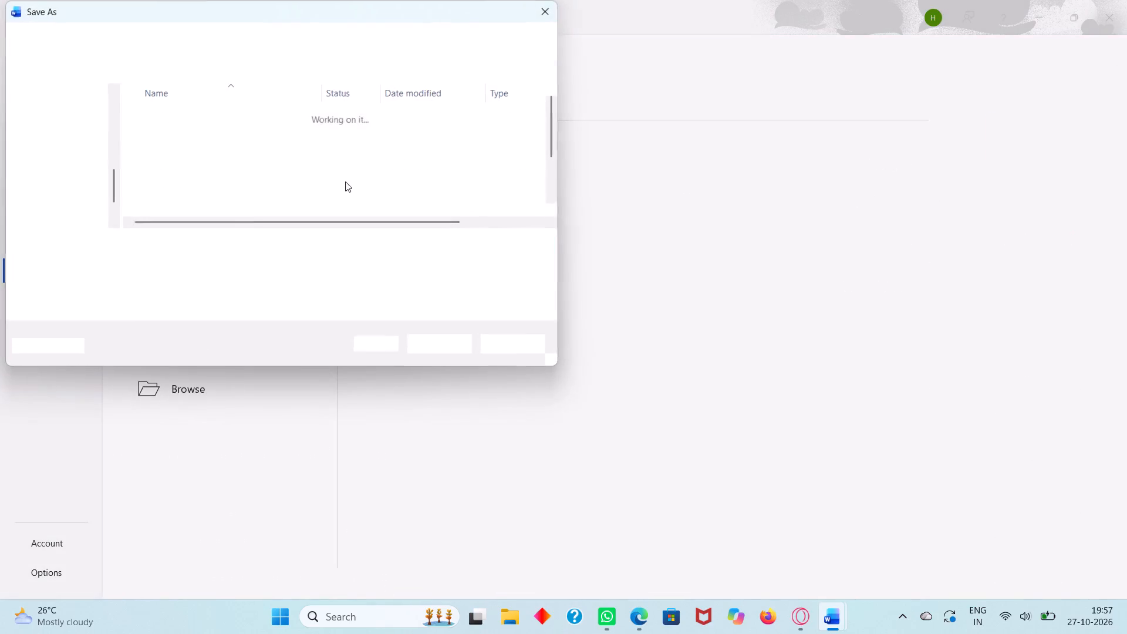
{"action": "left_click", "coordinate": [188, 245]}
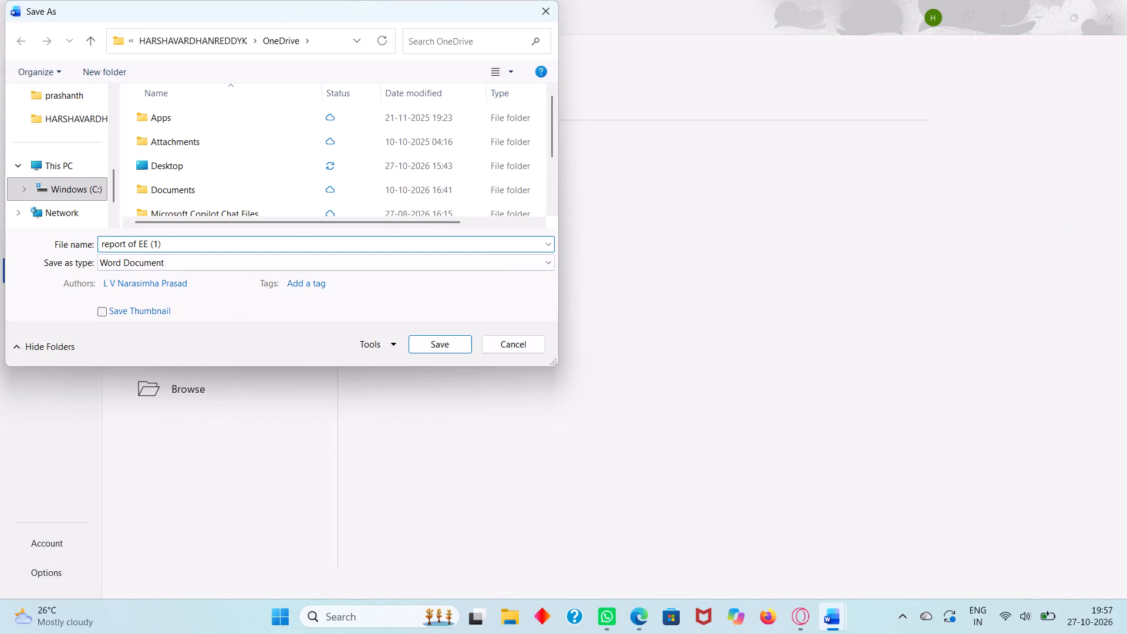
{"action": "key", "text": "ctrl+a"}
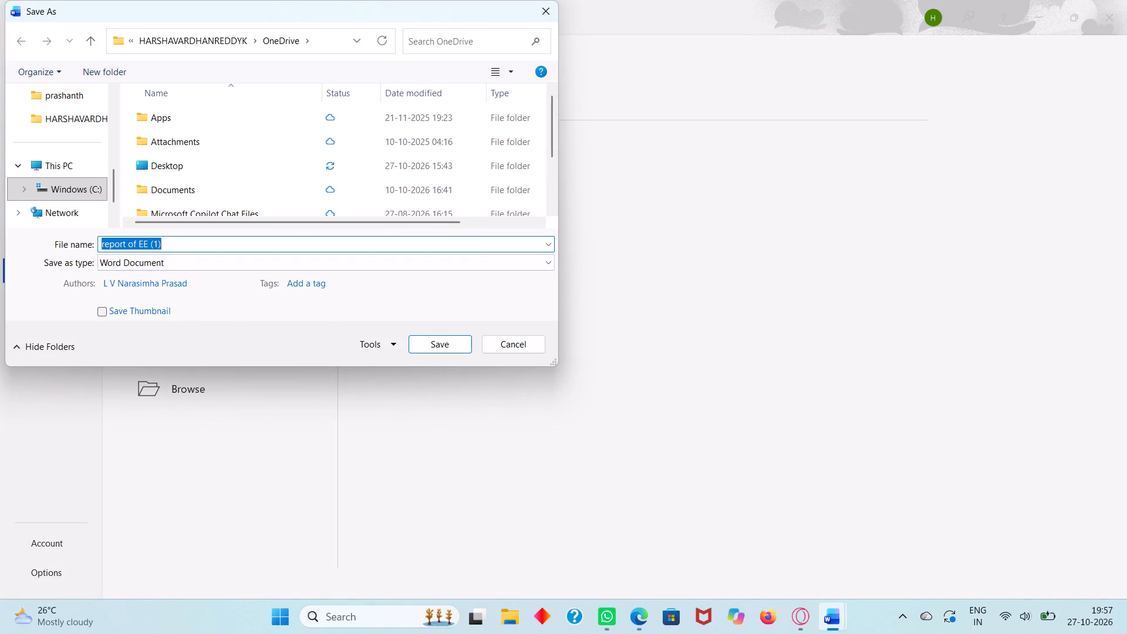
{"action": "key", "text": "BackSpace"}
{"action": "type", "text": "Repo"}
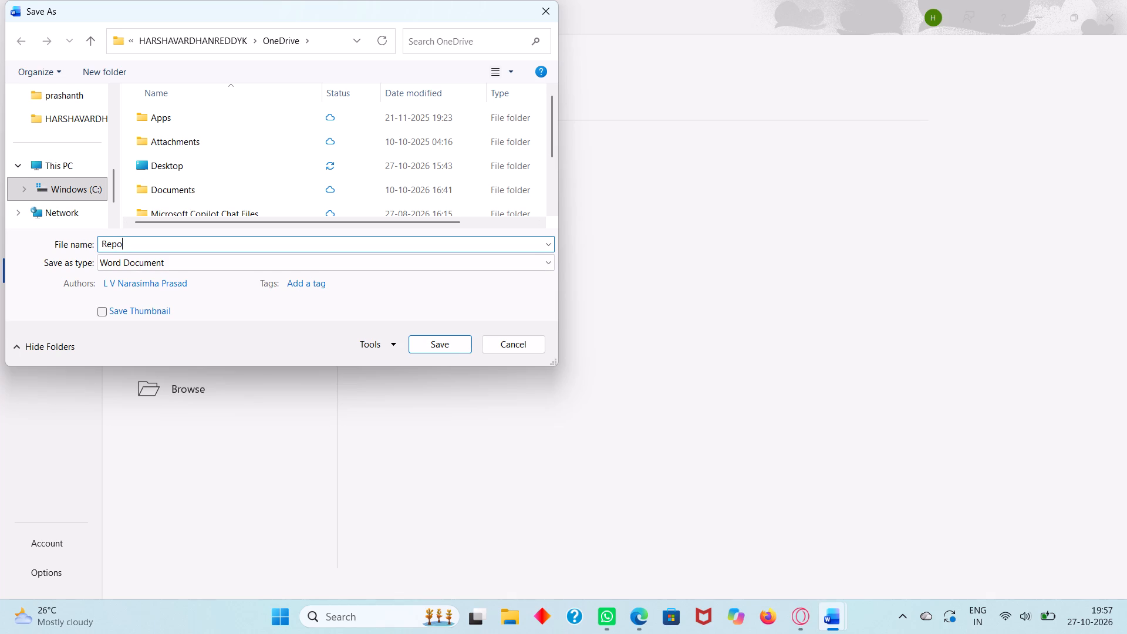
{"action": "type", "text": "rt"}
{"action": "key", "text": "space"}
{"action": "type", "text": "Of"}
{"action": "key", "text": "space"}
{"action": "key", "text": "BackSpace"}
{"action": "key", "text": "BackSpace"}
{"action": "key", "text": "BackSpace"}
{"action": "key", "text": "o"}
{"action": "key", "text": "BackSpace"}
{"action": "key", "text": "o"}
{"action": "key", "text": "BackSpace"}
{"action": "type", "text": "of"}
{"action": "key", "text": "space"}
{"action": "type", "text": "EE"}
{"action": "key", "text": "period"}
{"action": "scroll", "coordinate": [65, 169], "scroll_direction": "up", "scroll_amount": 7}
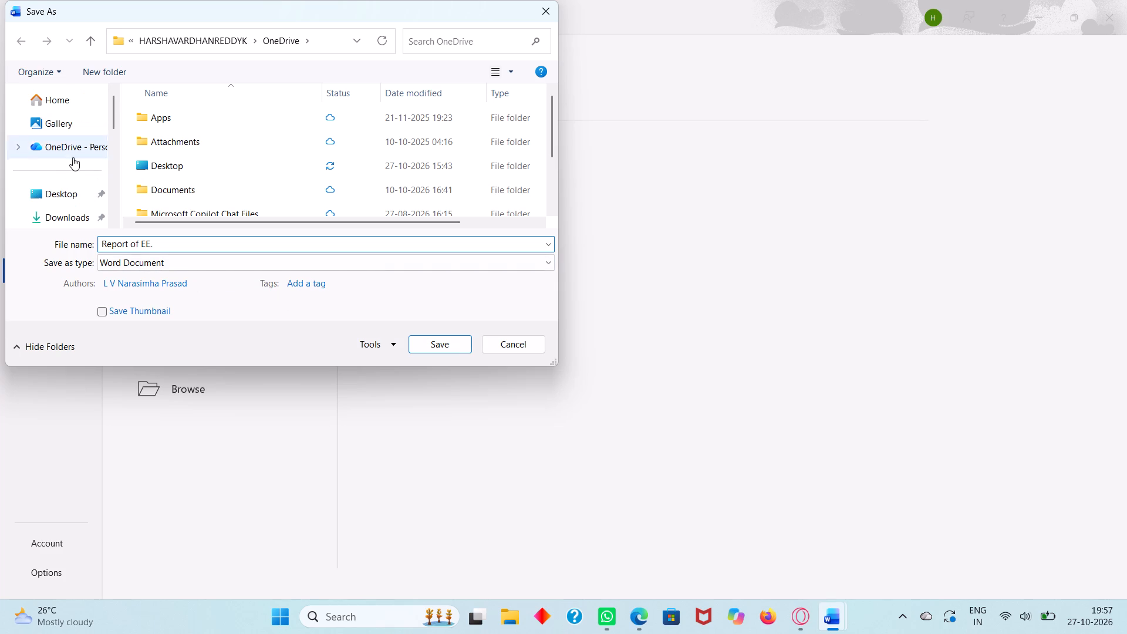
{"action": "left_click", "coordinate": [63, 196]}
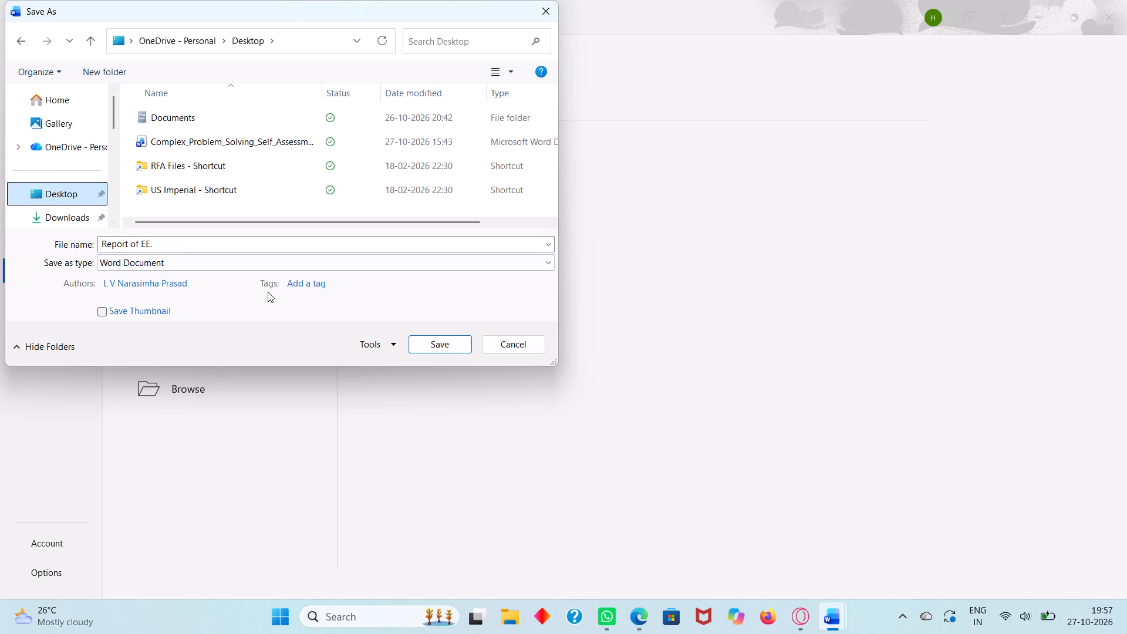
{"action": "left_click", "coordinate": [444, 346]}
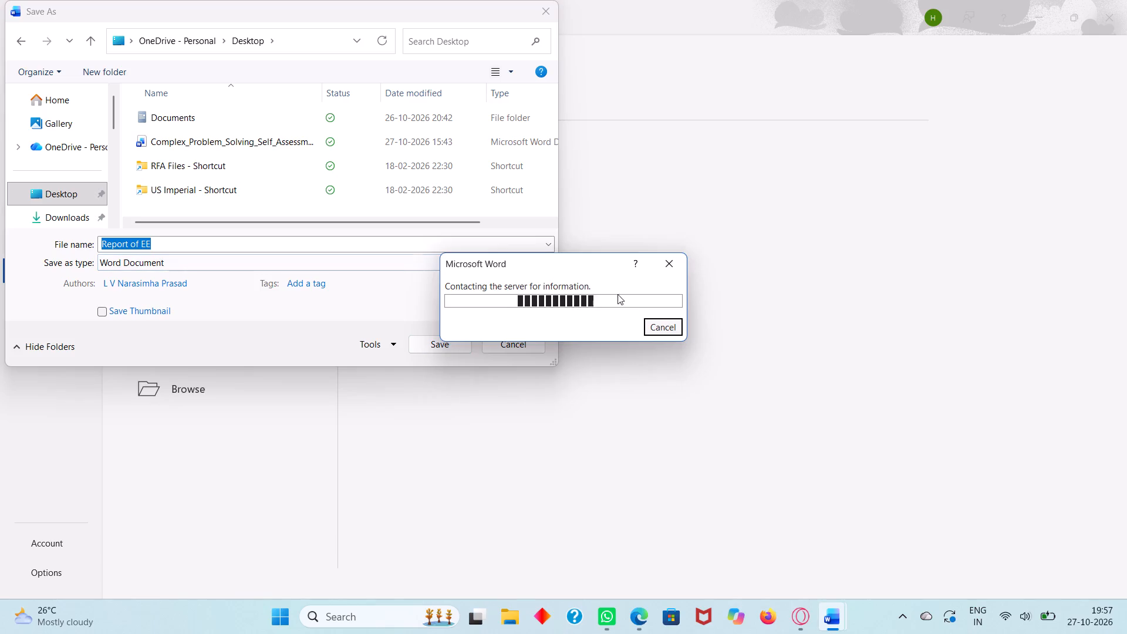
{"action": "left_click", "coordinate": [671, 267]}
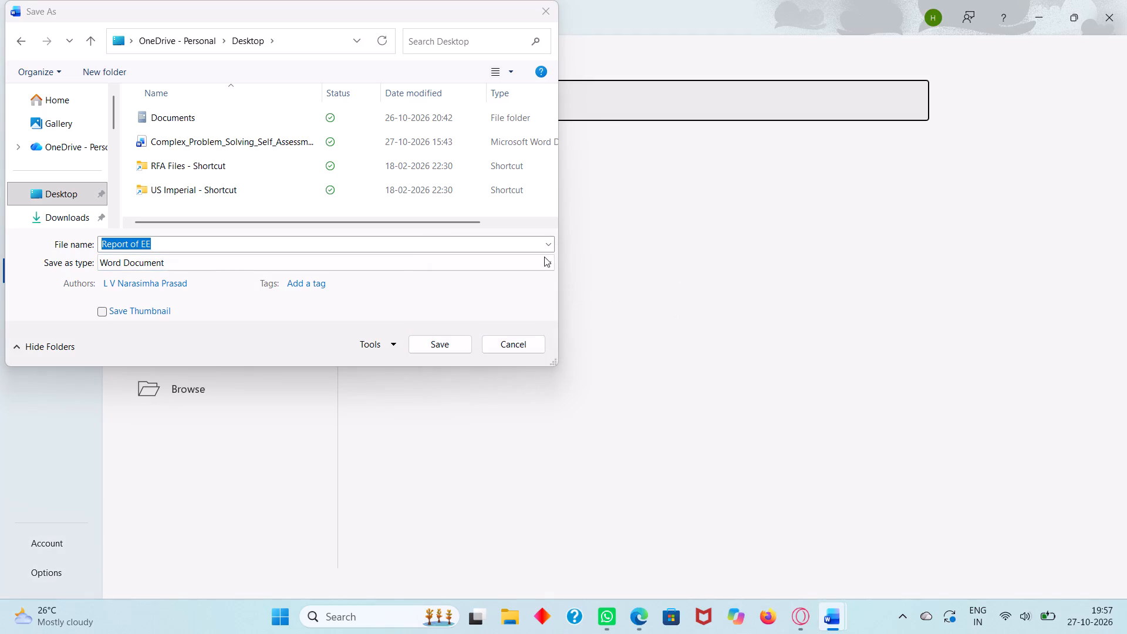
{"action": "left_click", "coordinate": [542, 262]}
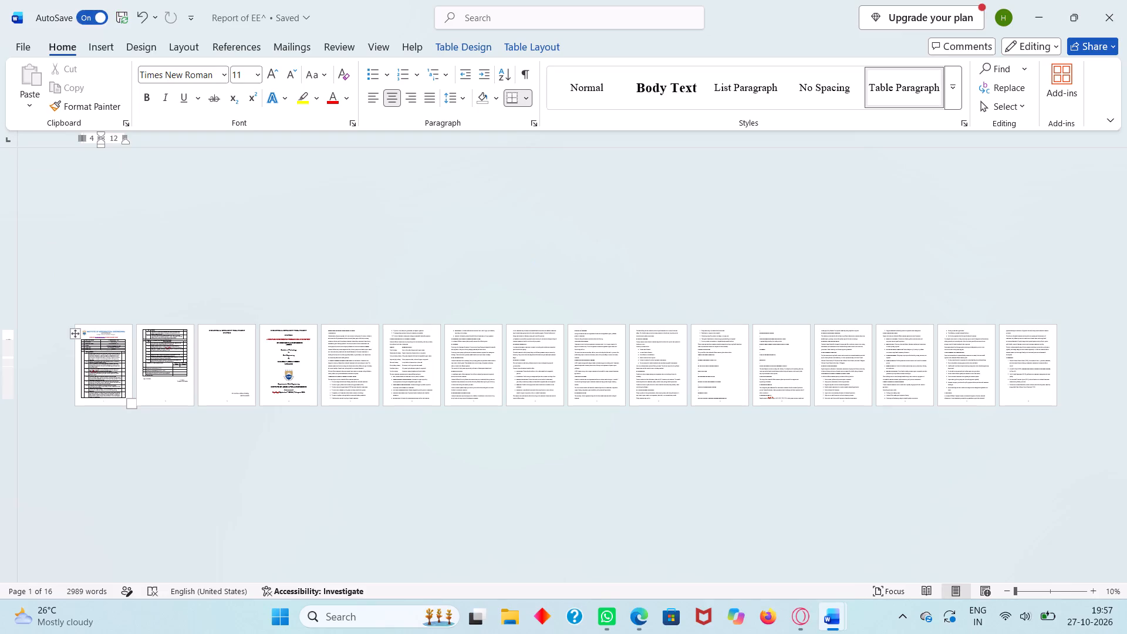
Save a copy of the report as a PDF named "Report of EE AAT2" in the Downloads folder.
{"action": "left_click", "coordinate": [21, 42]}
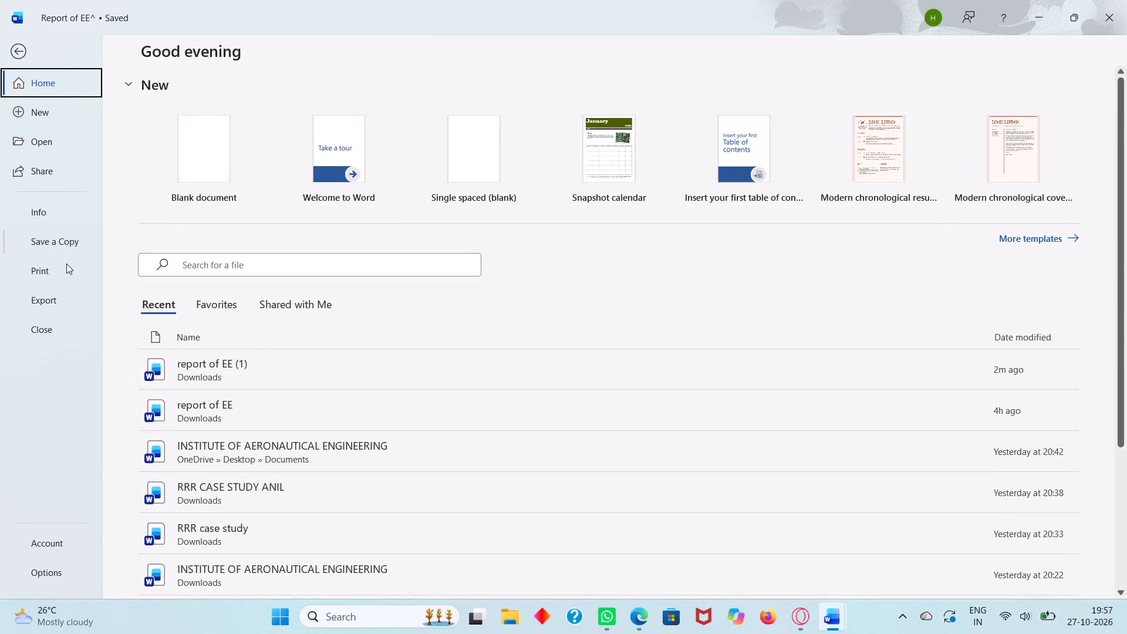
{"action": "left_click", "coordinate": [61, 242]}
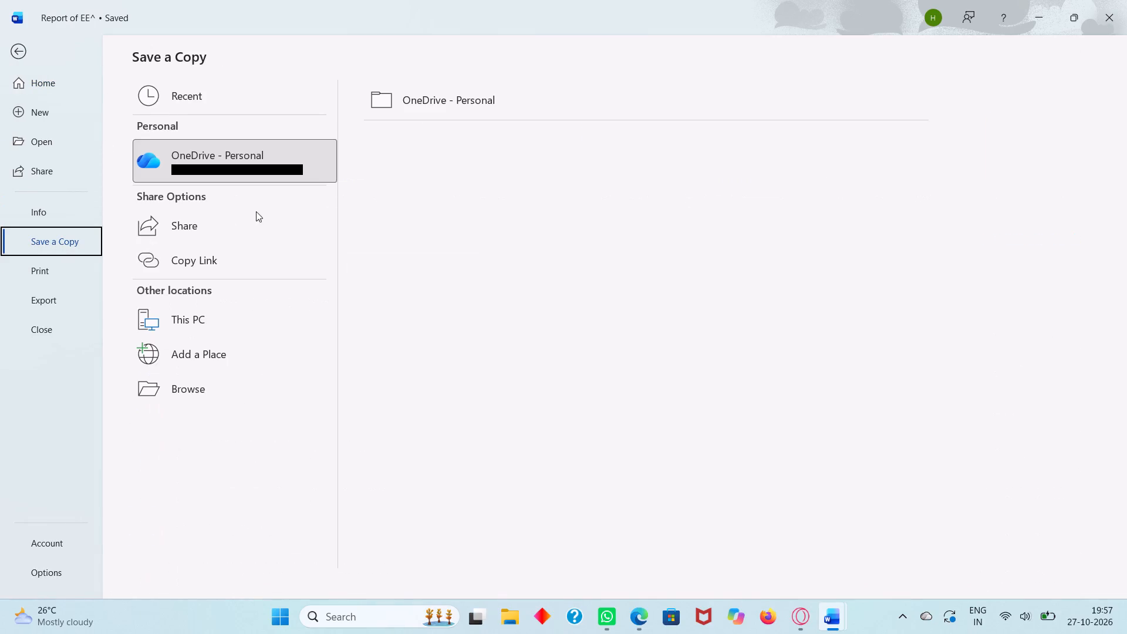
{"action": "left_click", "coordinate": [254, 169]}
{"action": "left_click", "coordinate": [436, 91]}
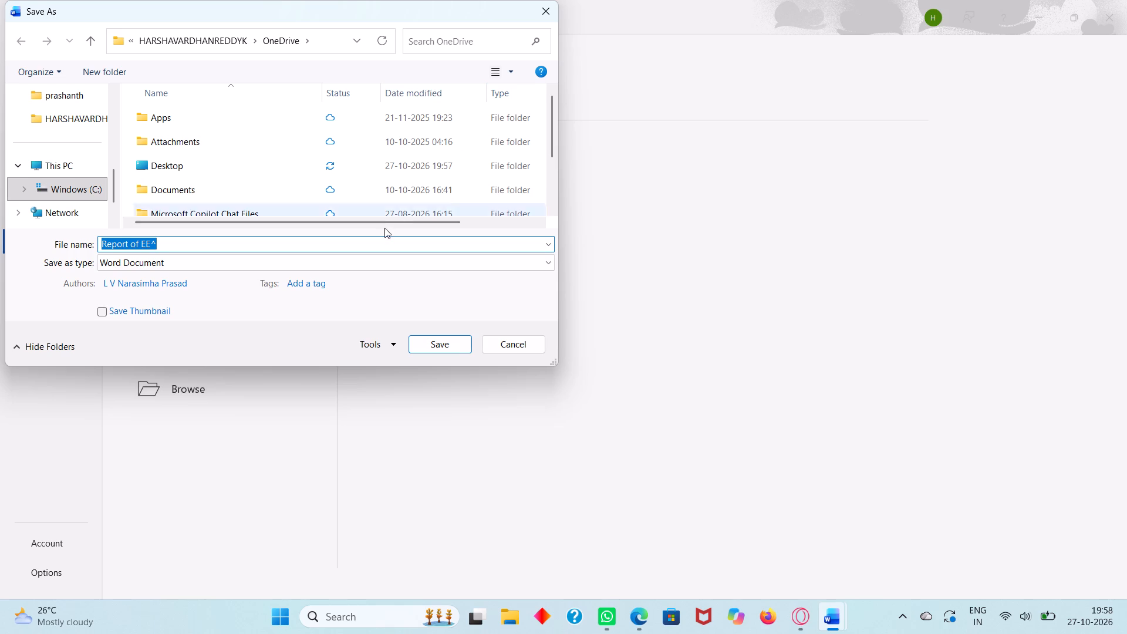
{"action": "left_click", "coordinate": [428, 264]}
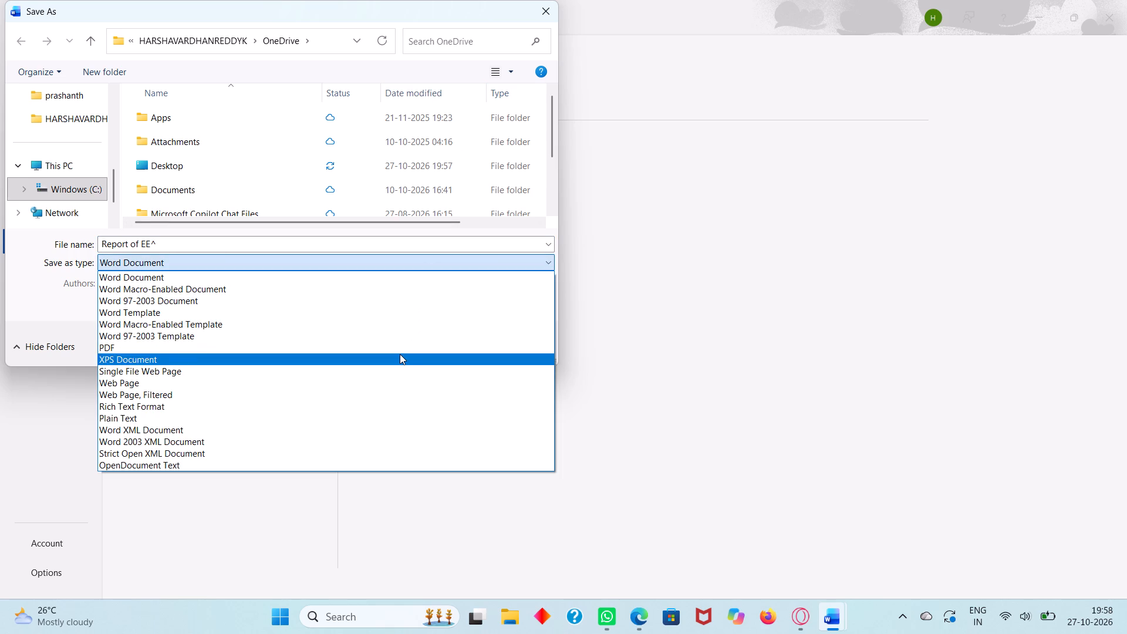
{"action": "left_click", "coordinate": [399, 348]}
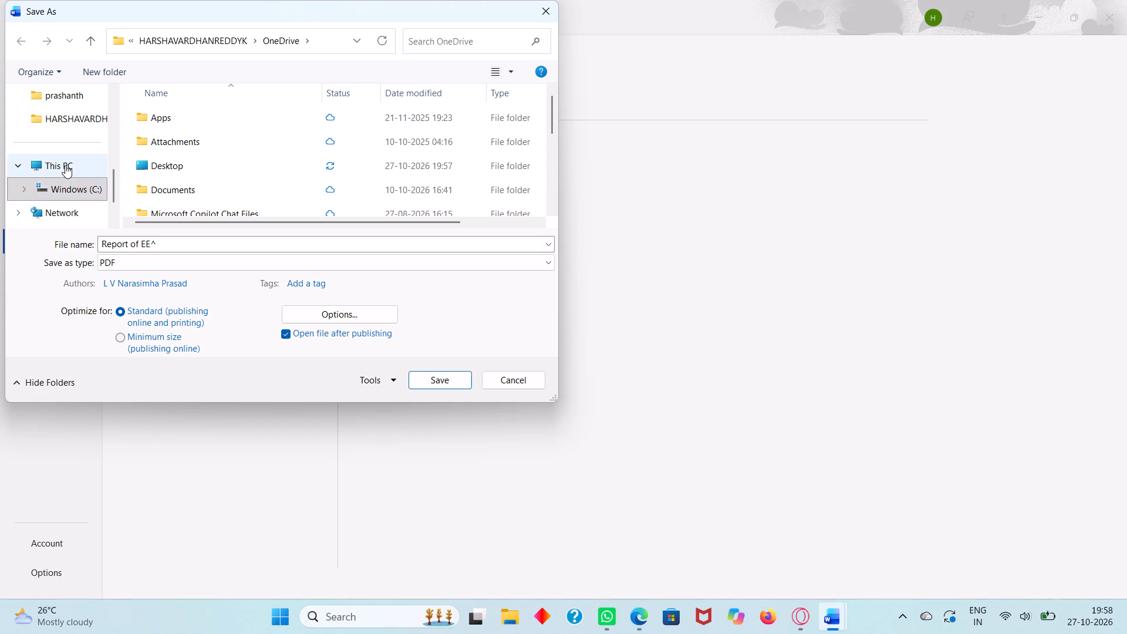
{"action": "scroll", "coordinate": [65, 165], "scroll_direction": "up", "scroll_amount": 5}
{"action": "left_click", "coordinate": [75, 208]}
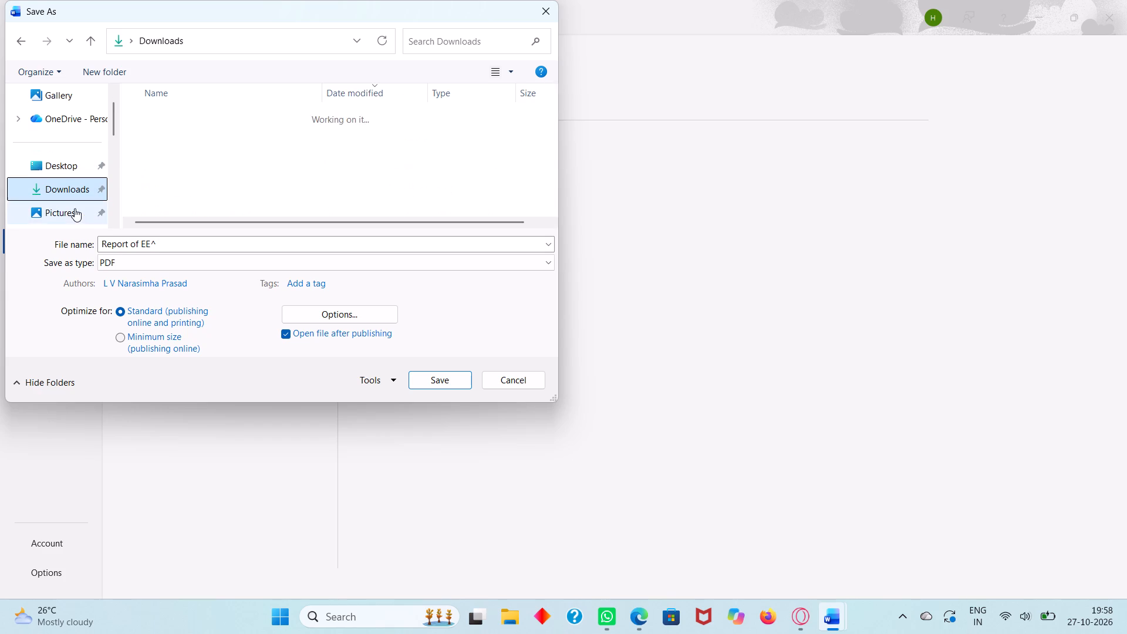
{"action": "left_click", "coordinate": [164, 245]}
{"action": "left_click", "coordinate": [164, 245]}
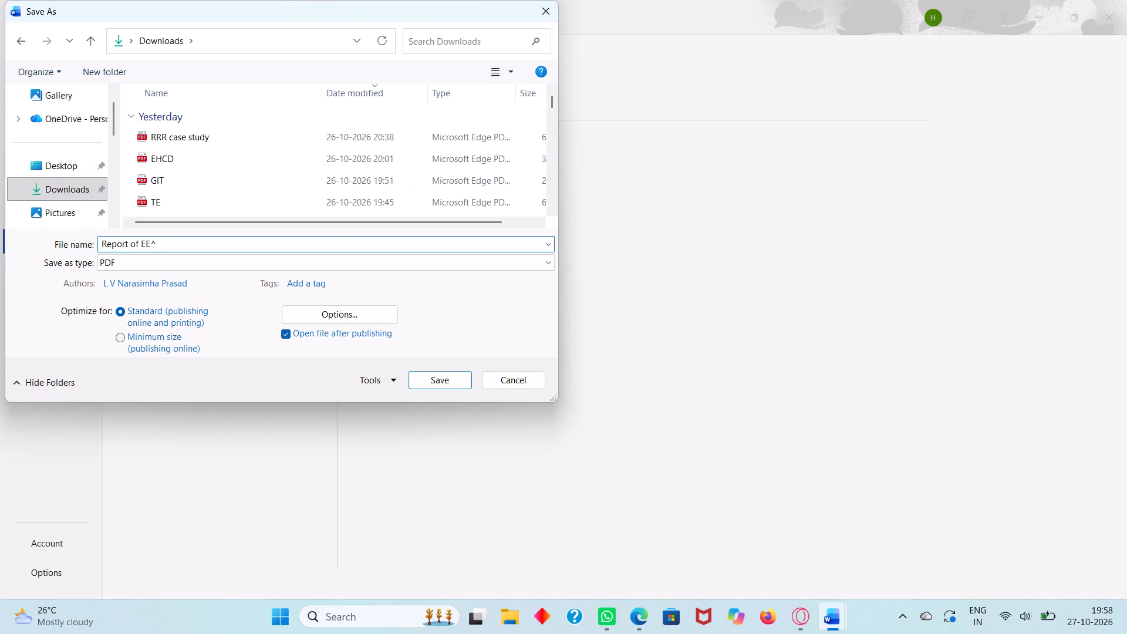
{"action": "key", "text": "BackSpace"}
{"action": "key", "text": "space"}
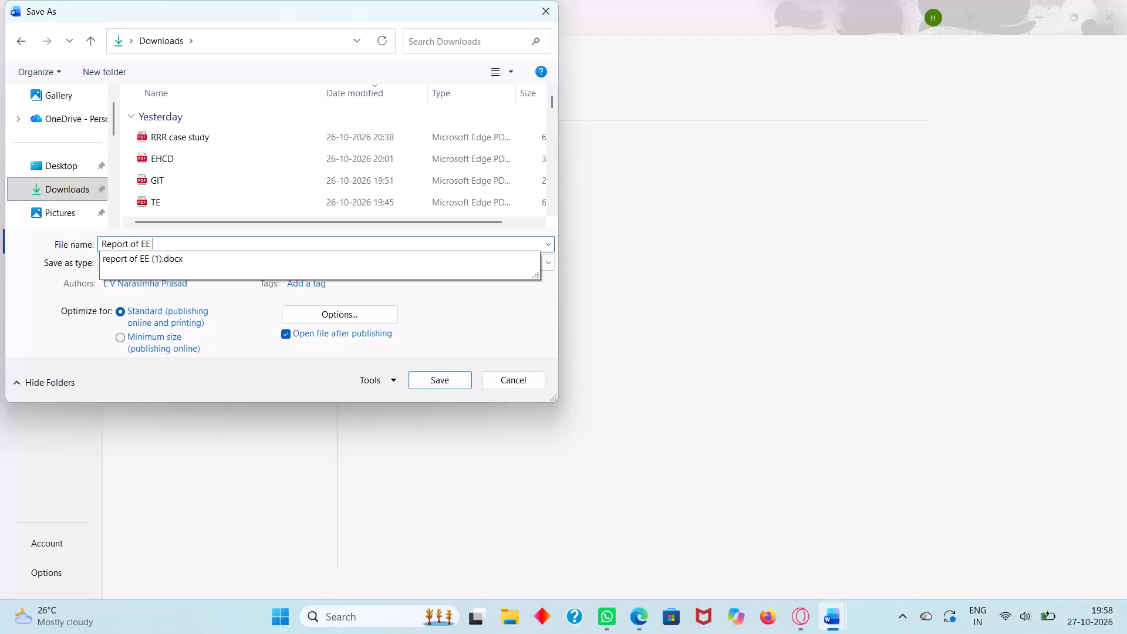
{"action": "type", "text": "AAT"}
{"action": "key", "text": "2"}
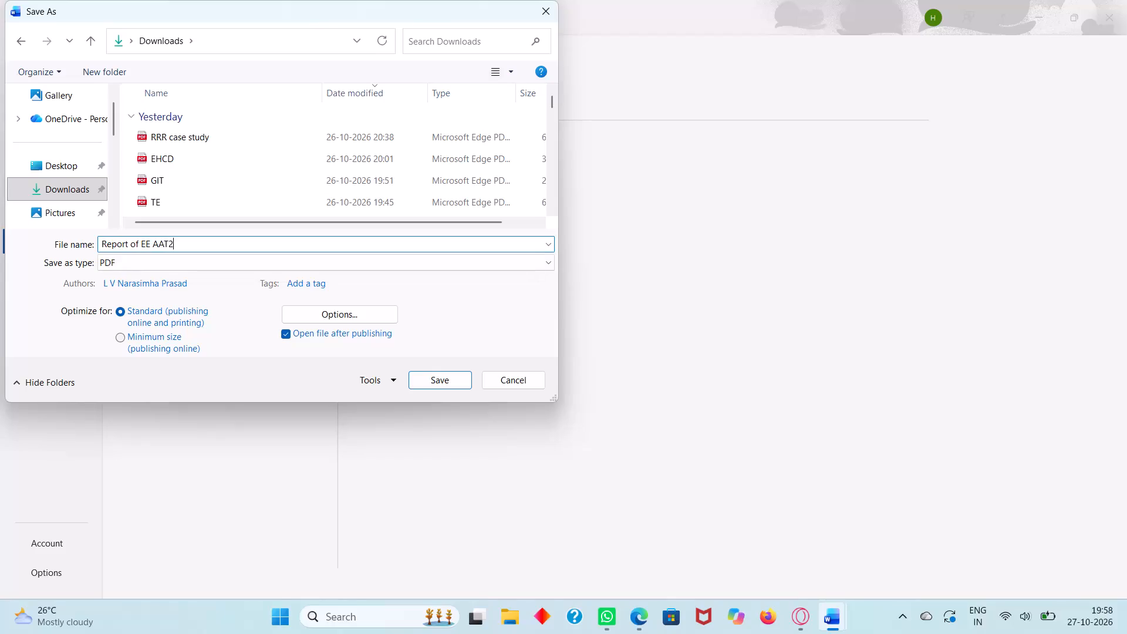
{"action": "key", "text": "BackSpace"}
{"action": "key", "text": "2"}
{"action": "left_click", "coordinate": [455, 380]}
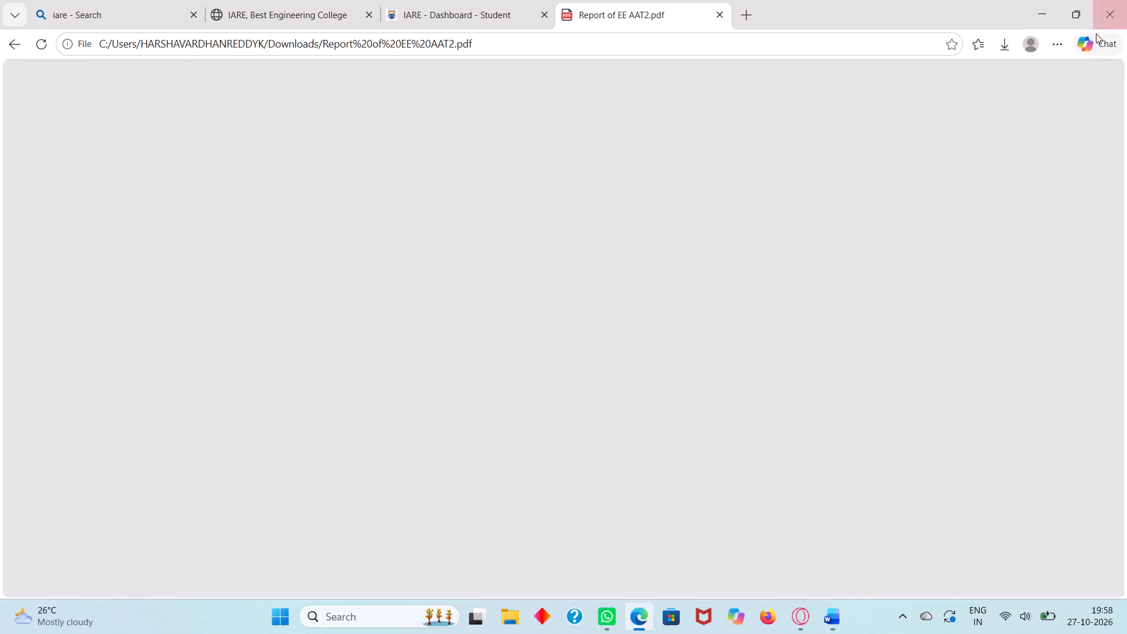
Check the exported PDF's self-assessment form, from the student details on page 1 through the date and signature on page 2.
{"action": "scroll", "coordinate": [734, 328], "scroll_direction": "down", "scroll_amount": 1}
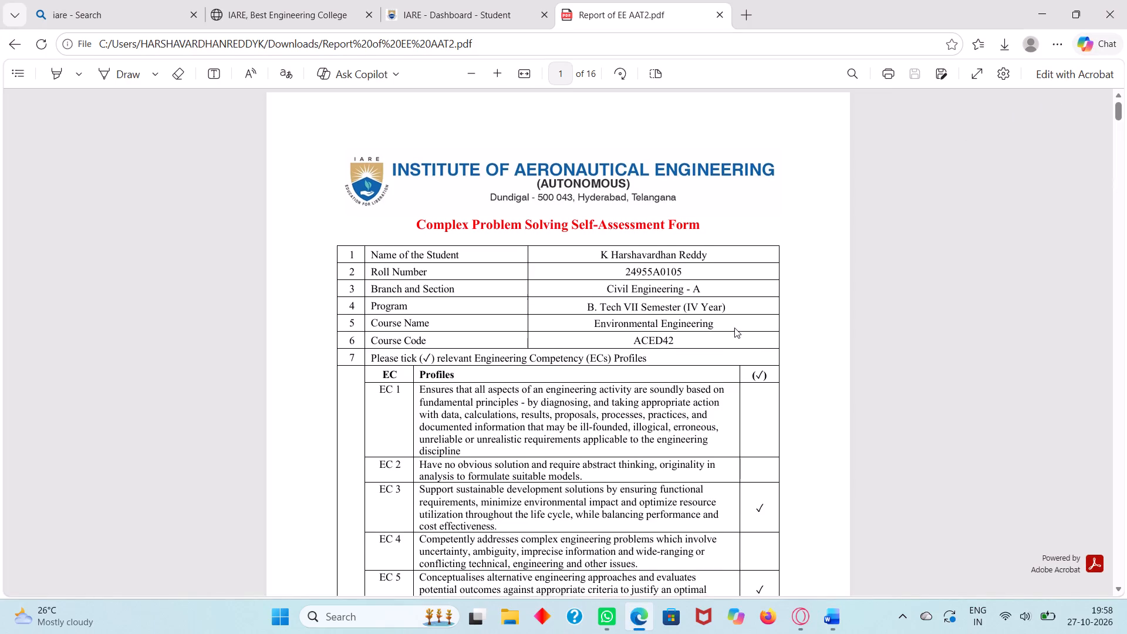
{"action": "scroll", "coordinate": [734, 328], "scroll_direction": "down", "scroll_amount": 4}
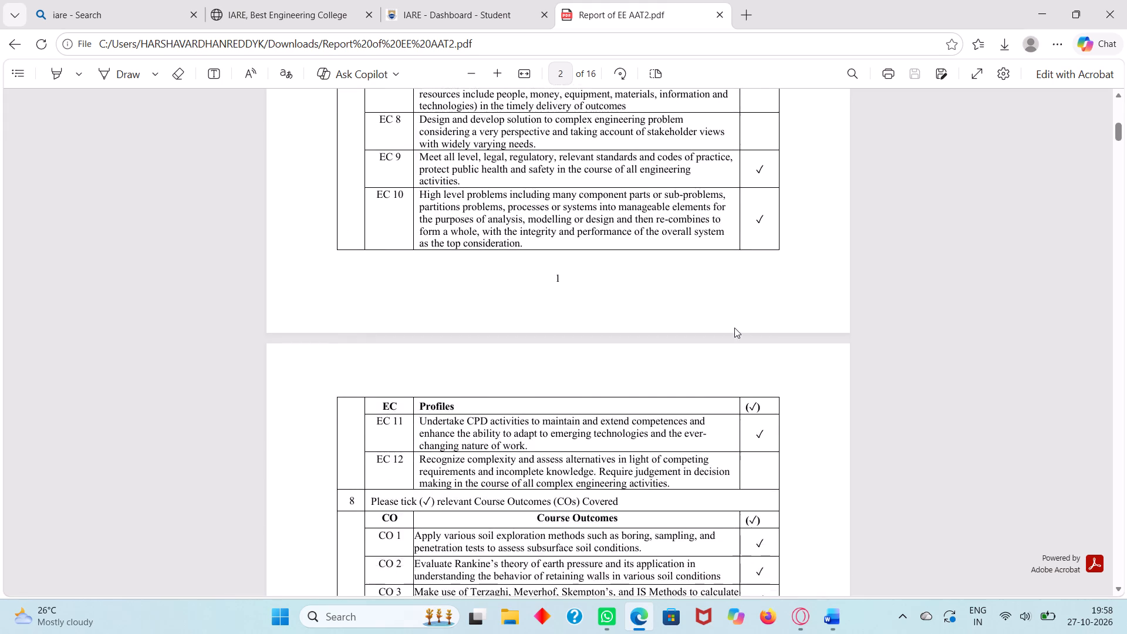
{"action": "scroll", "coordinate": [734, 328], "scroll_direction": "down", "scroll_amount": 2}
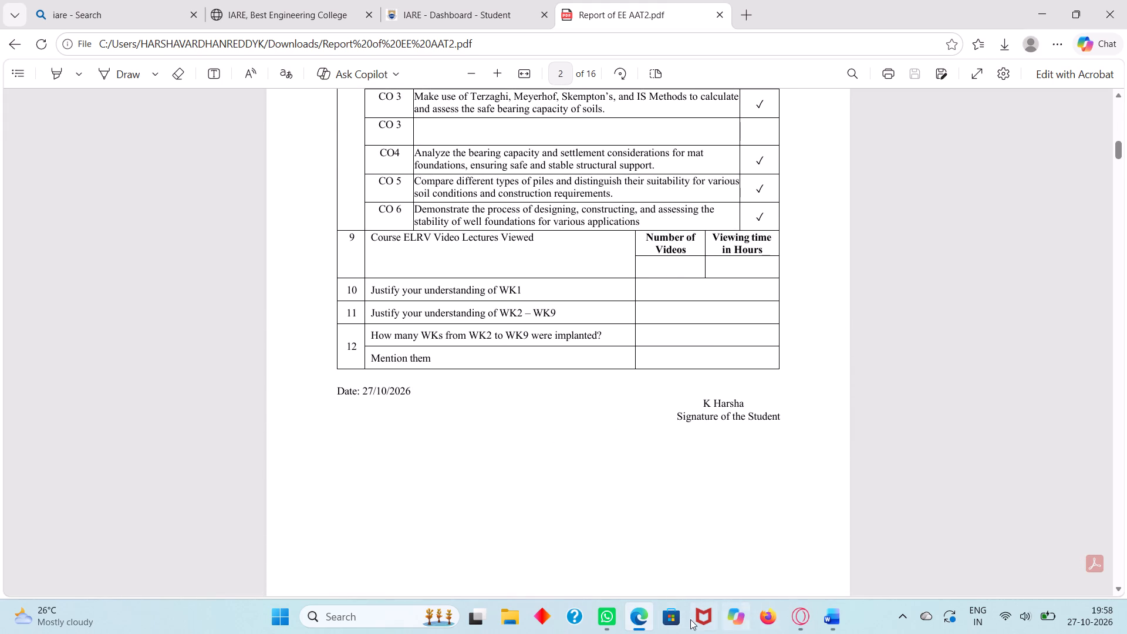
{"action": "left_click", "coordinate": [624, 632]}
{"action": "left_click", "coordinate": [642, 625]}
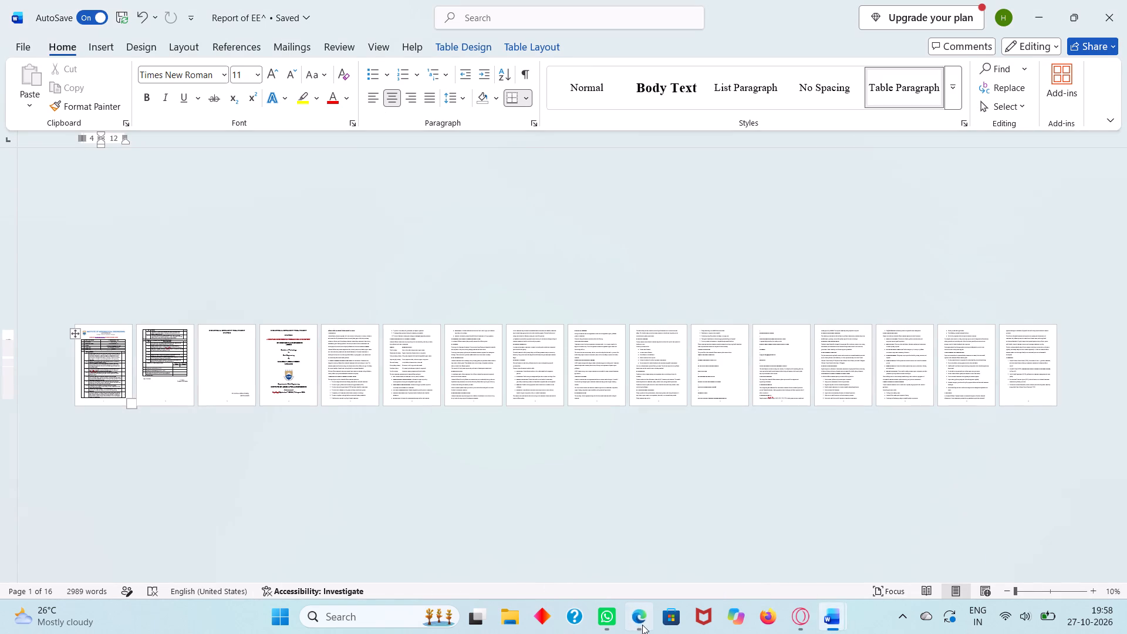
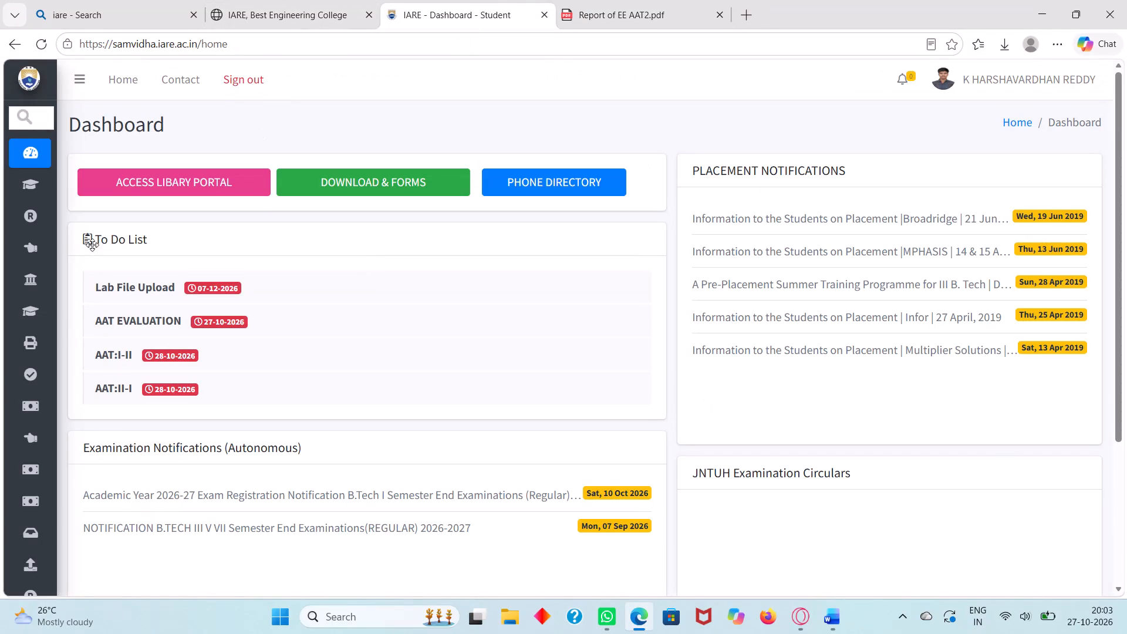
Open the AAT-II upload page from the student portal's Uploads section.
{"action": "scroll", "coordinate": [94, 343], "scroll_direction": "down", "scroll_amount": 4}
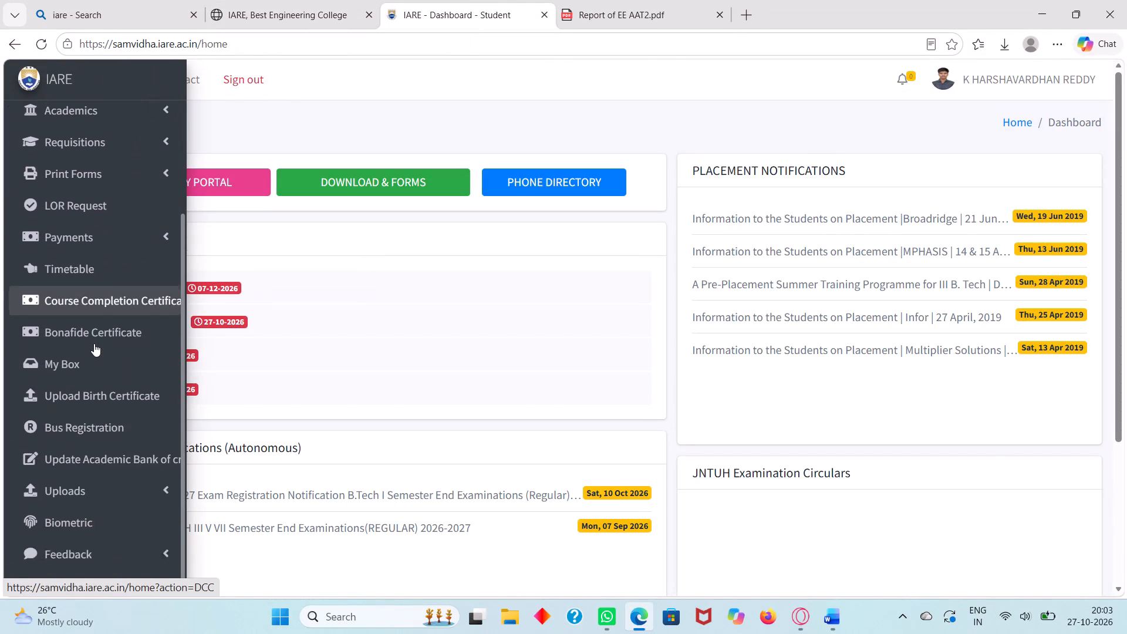
{"action": "scroll", "coordinate": [94, 343], "scroll_direction": "down", "scroll_amount": 2}
{"action": "left_click", "coordinate": [91, 511]}
{"action": "scroll", "coordinate": [91, 511], "scroll_direction": "down", "scroll_amount": 1}
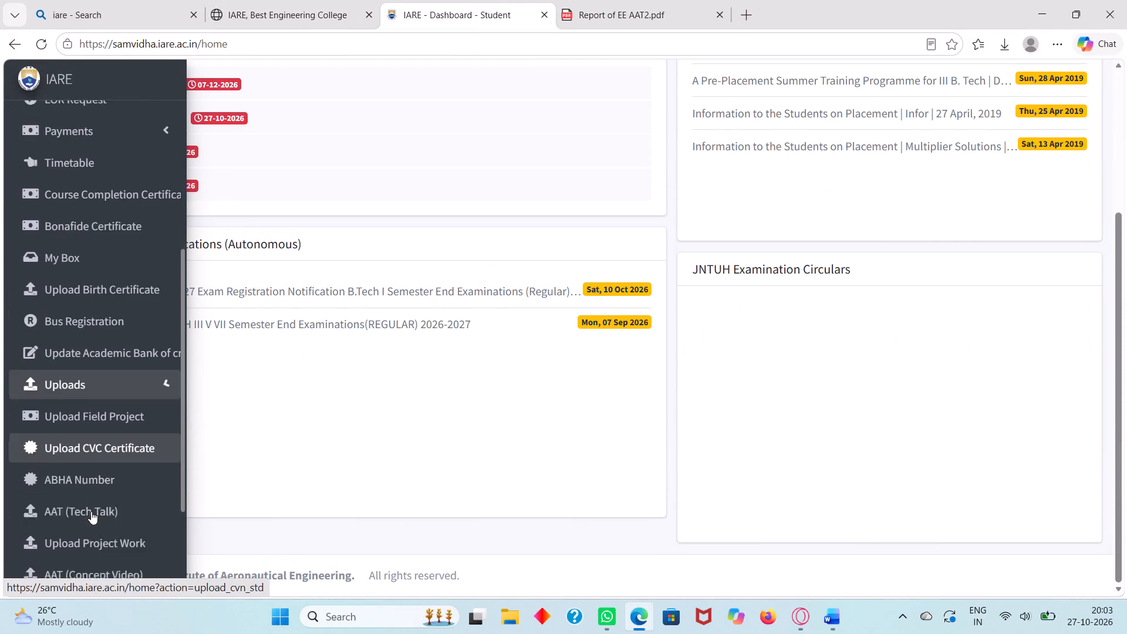
{"action": "scroll", "coordinate": [91, 511], "scroll_direction": "down", "scroll_amount": 2}
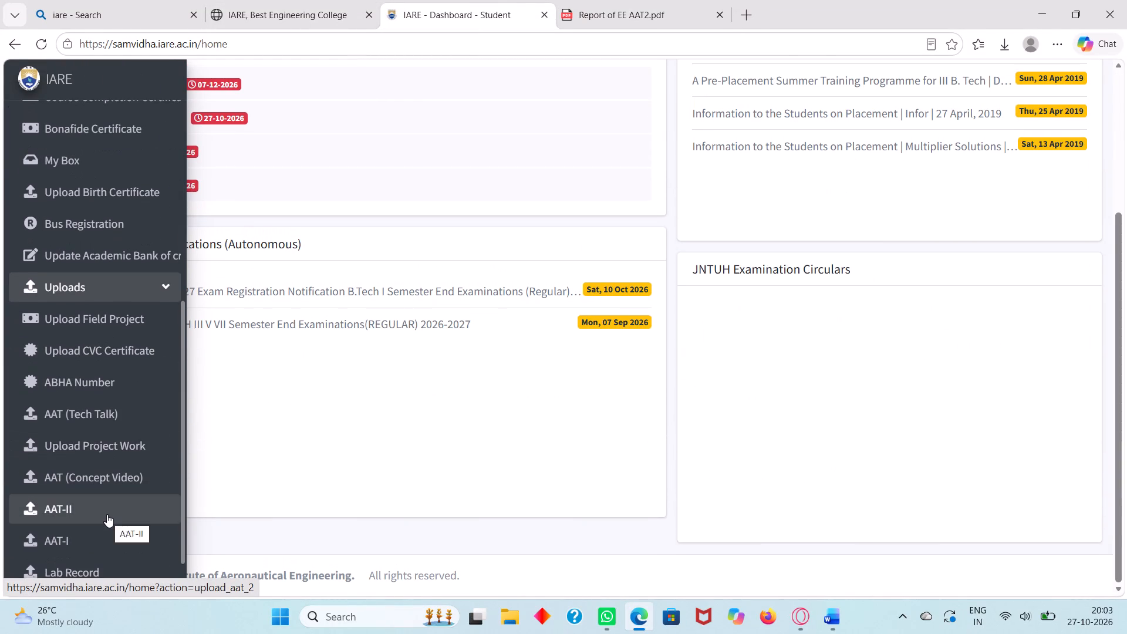
{"action": "left_click", "coordinate": [107, 514]}
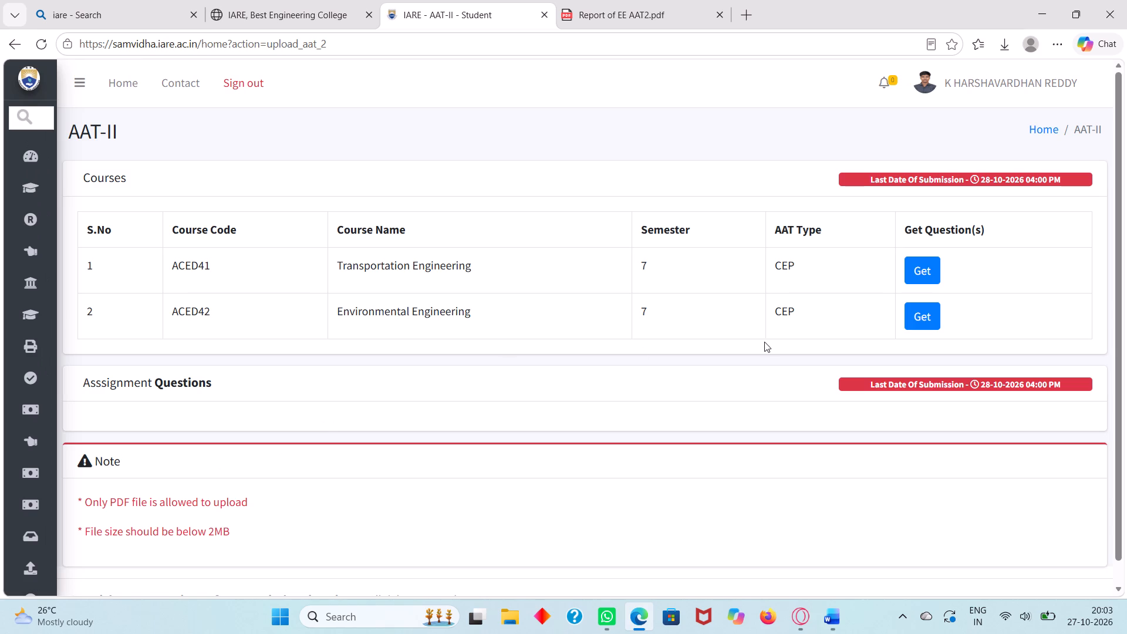
Get the assigned AAT-II question for the Environmental Engineering course, ACED42.
{"action": "left_click", "coordinate": [932, 318]}
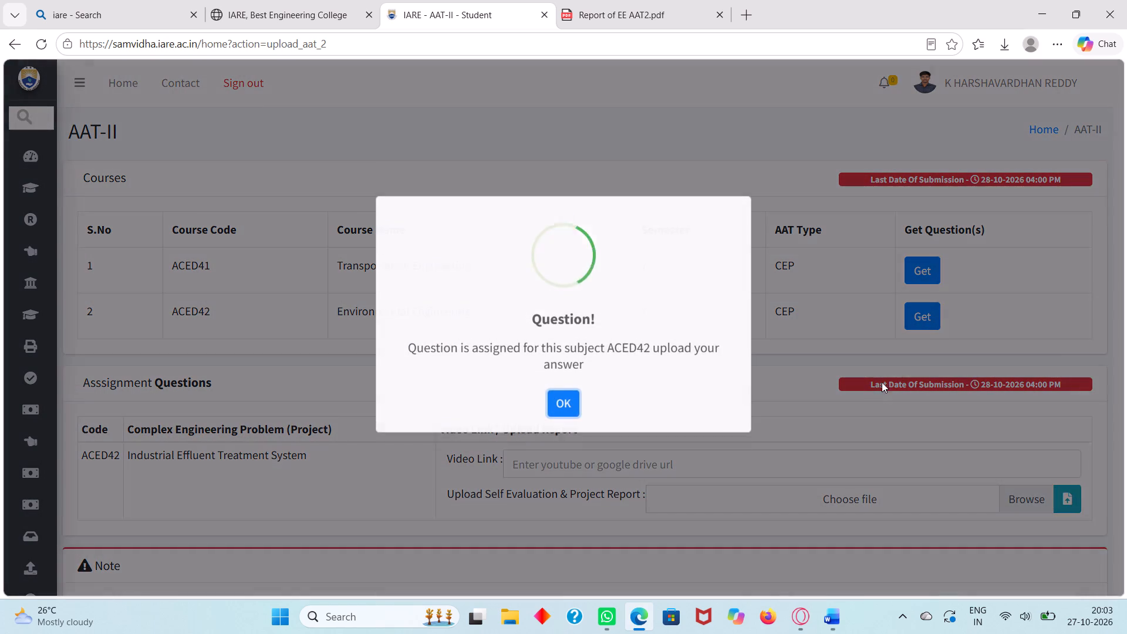
{"action": "left_click", "coordinate": [559, 410]}
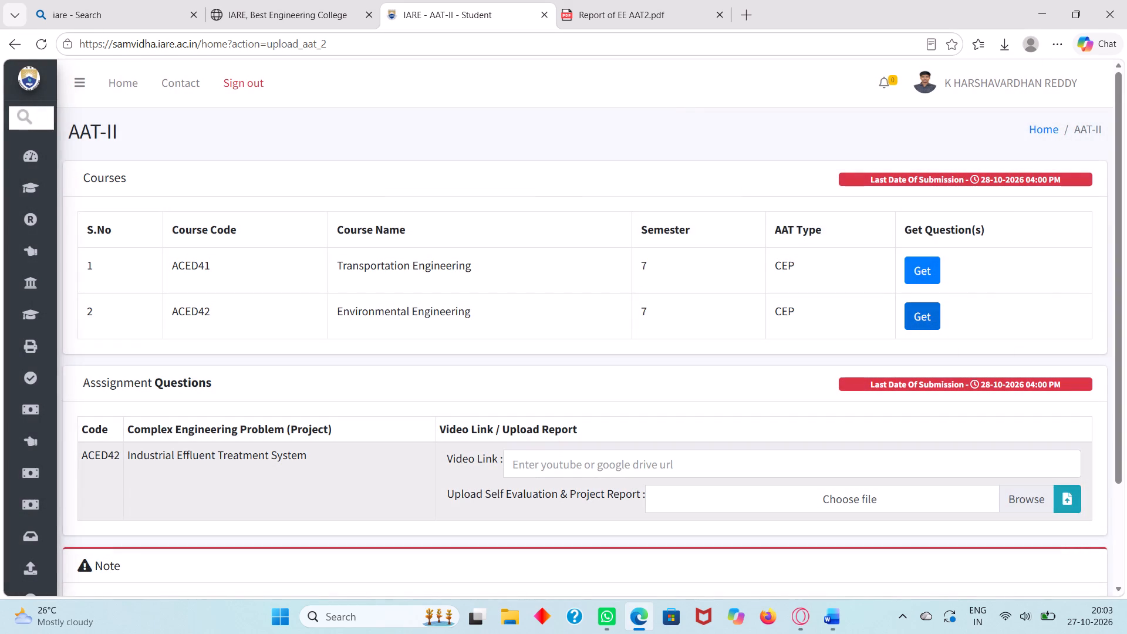
Attach "Report of EE AAT2" from the Downloads folder as the self evaluation and project report for ACED42.
{"action": "left_click", "coordinate": [708, 494]}
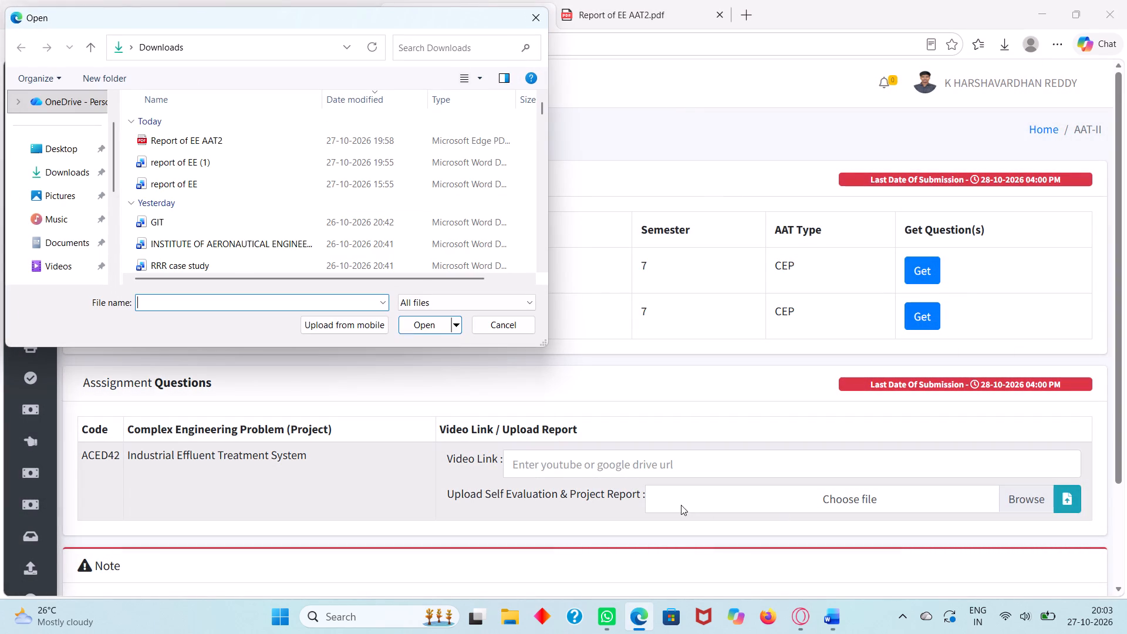
{"action": "left_click", "coordinate": [535, 14]}
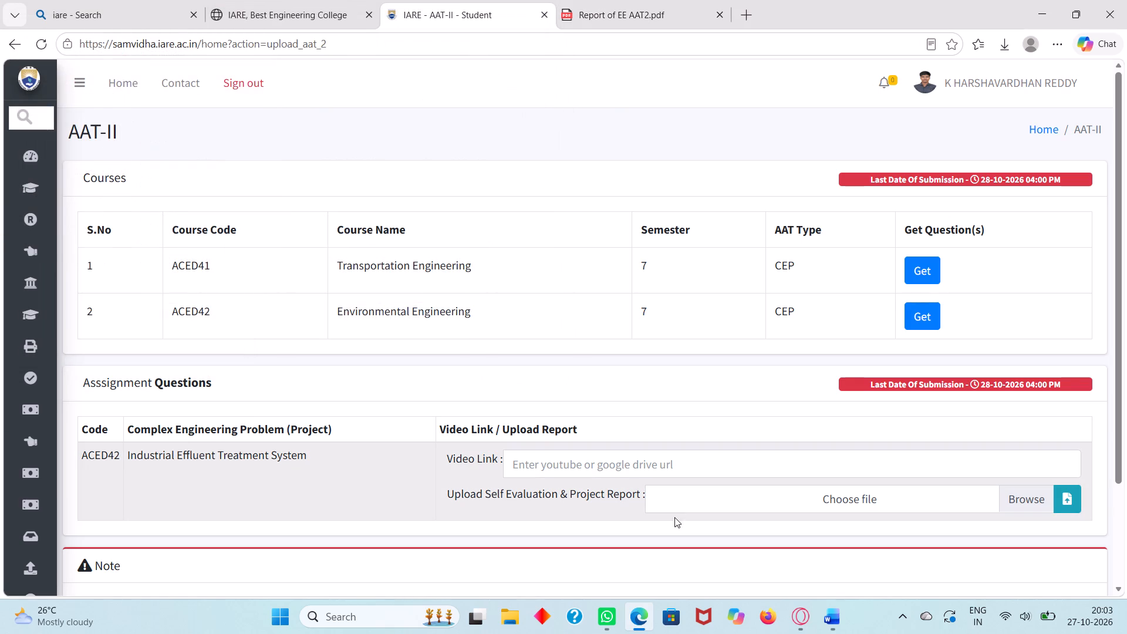
{"action": "left_click", "coordinate": [677, 501]}
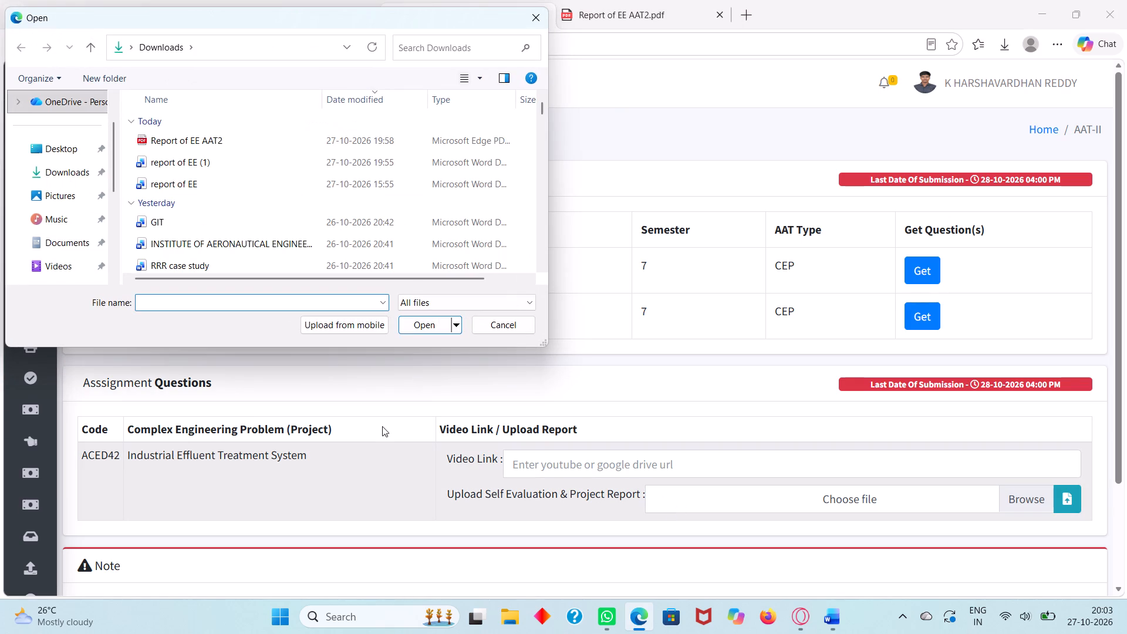
{"action": "left_click", "coordinate": [301, 144]}
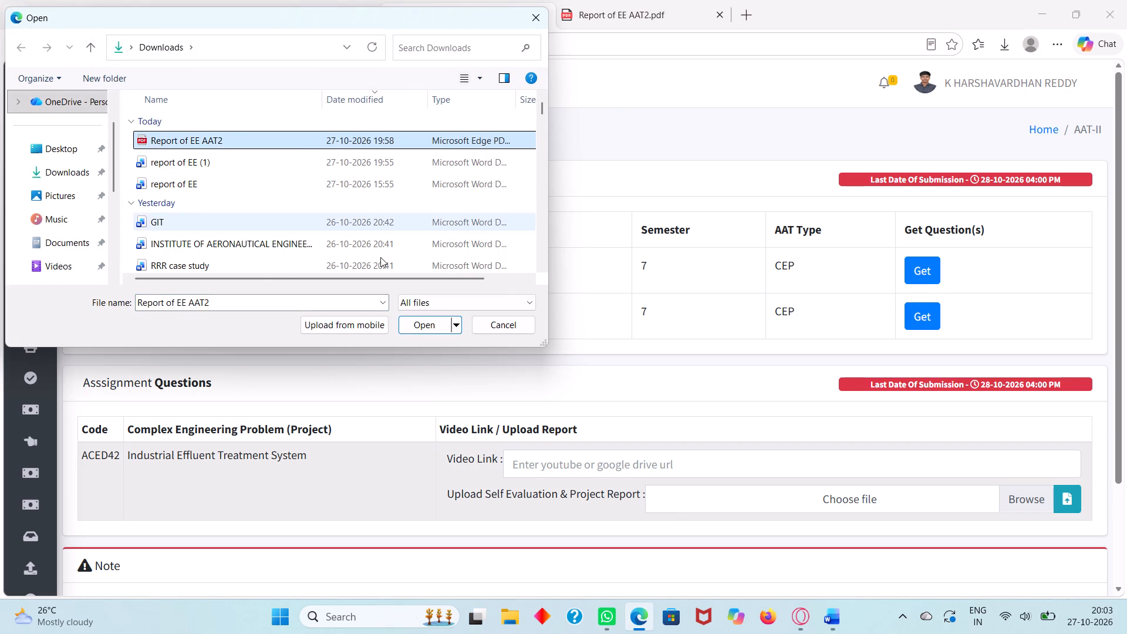
{"action": "left_click", "coordinate": [419, 322]}
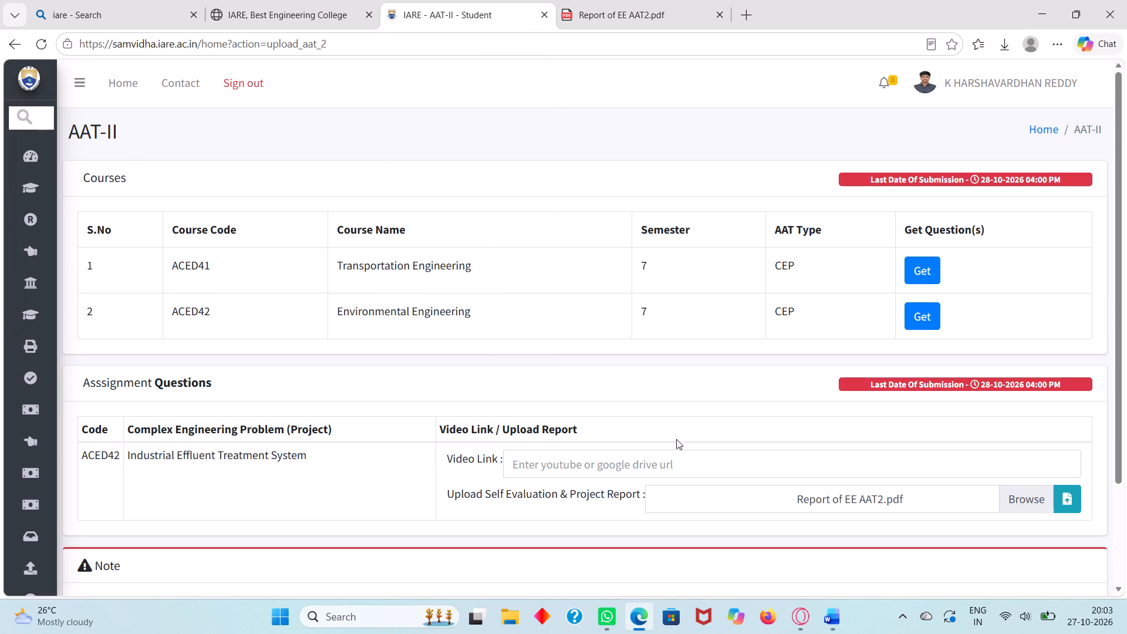
Start filling in the video link for the ACED42 Industrial Effluent Treatment System submission.
{"action": "left_click", "coordinate": [678, 466]}
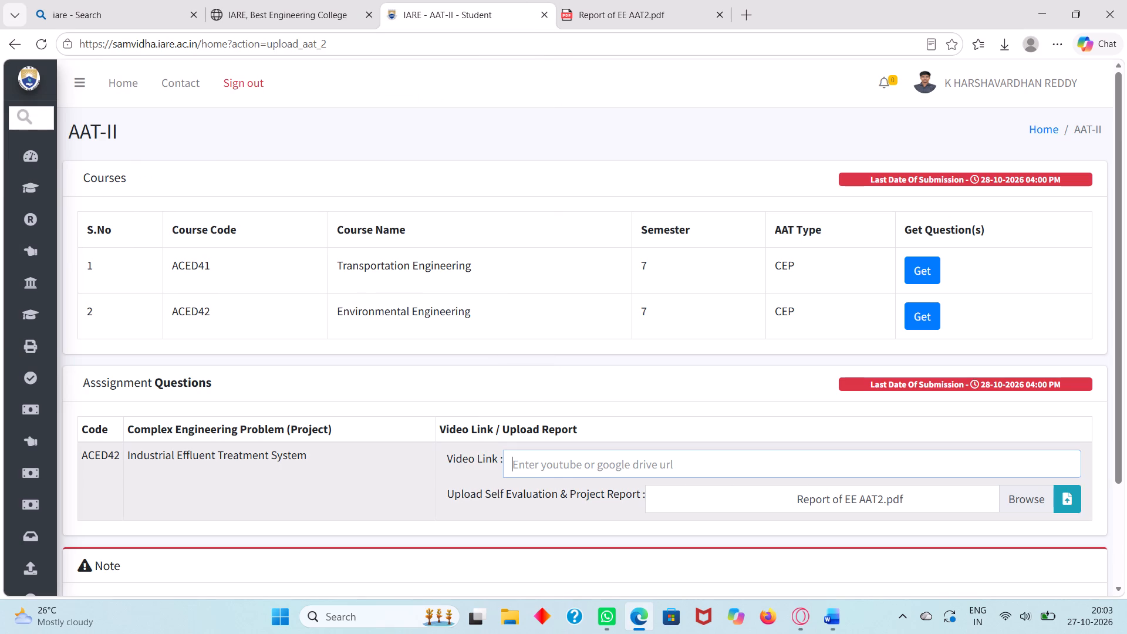
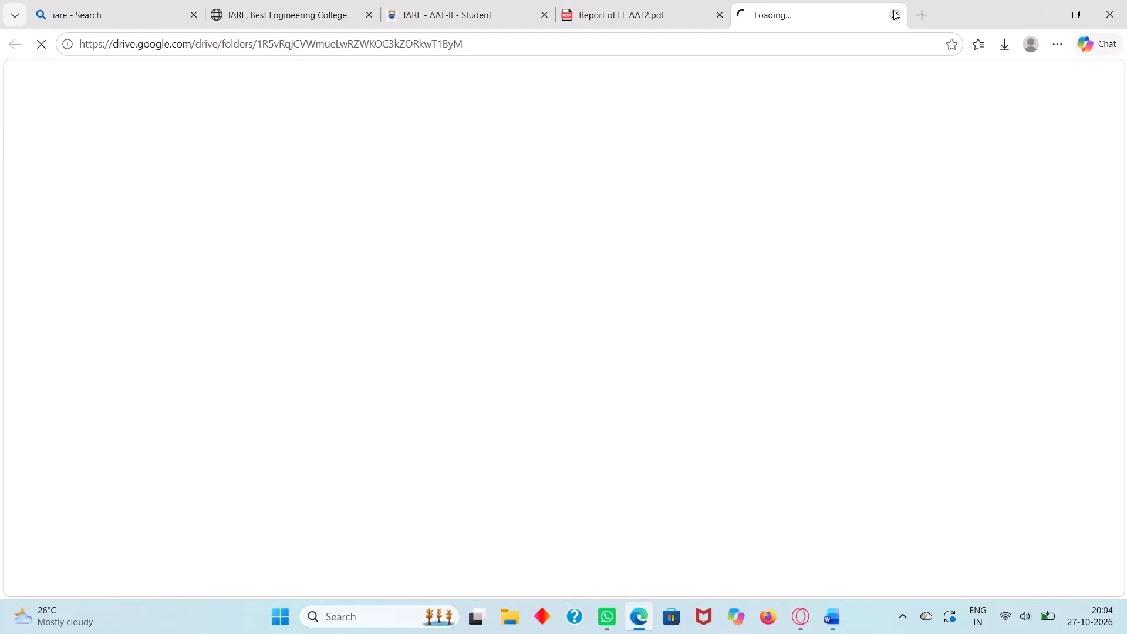
Close the Google Drive folder tab that is still loading.
{"action": "left_click", "coordinate": [893, 10]}
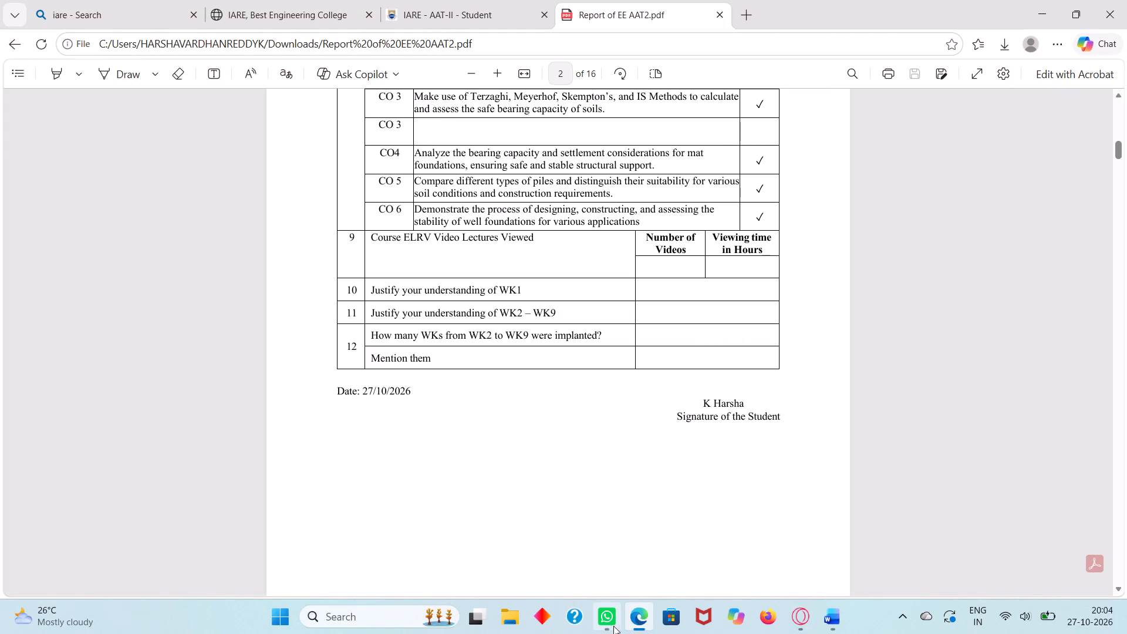
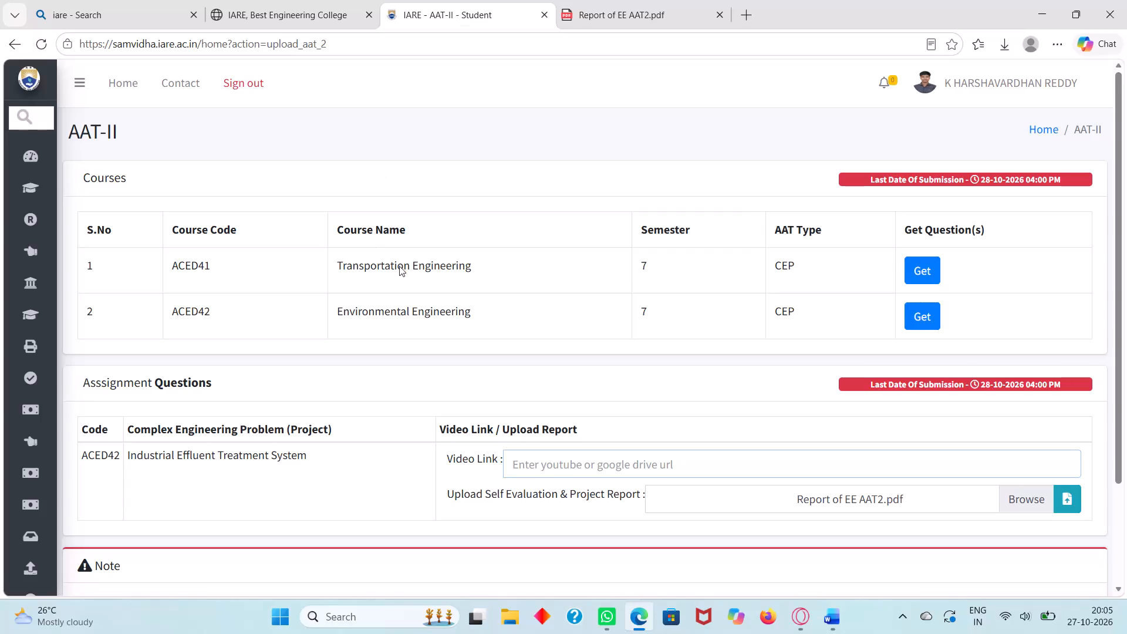
Paste the copied Google Drive folder URL as the video link for the ACED42 Industrial Effluent Treatment System submission and select the whole link.
{"action": "left_click", "coordinate": [569, 466]}
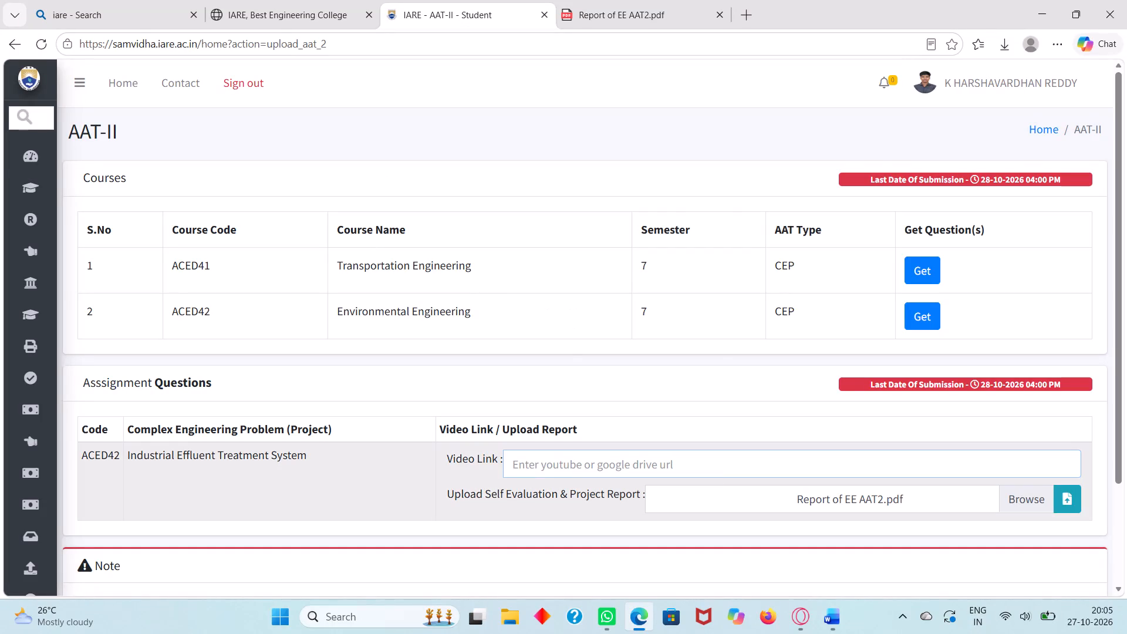
{"action": "key", "text": "ctrl+v"}
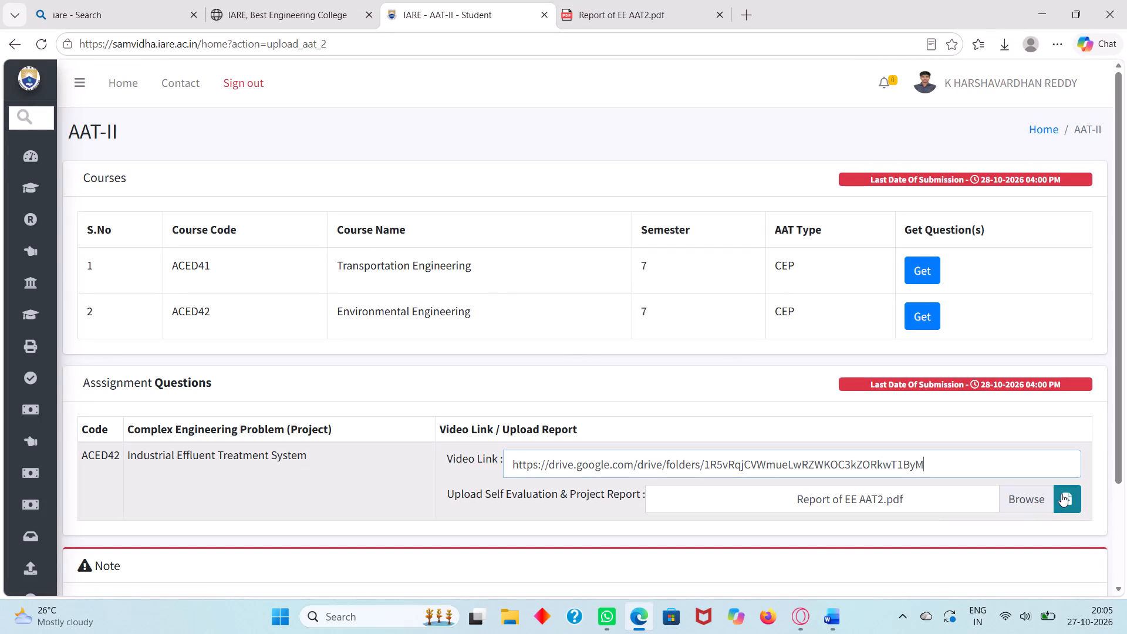
{"action": "key", "text": "ctrl+a"}
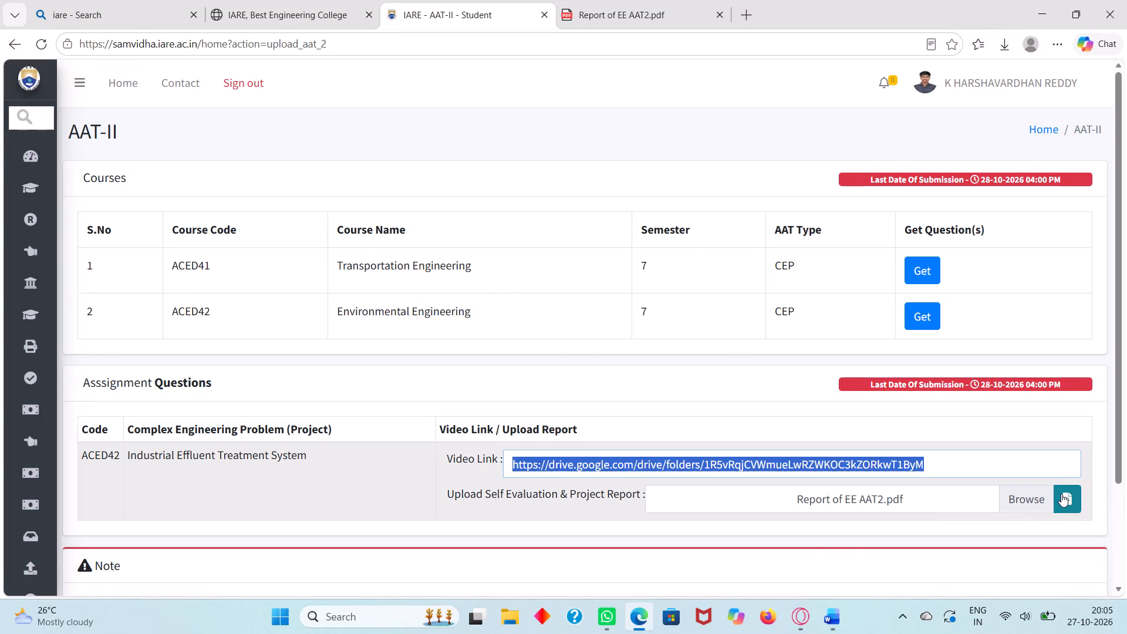
Replace the ACED42 video link with the copied Google Drive folder link and submit it with the attached report.
{"action": "key", "text": "BackSpace"}
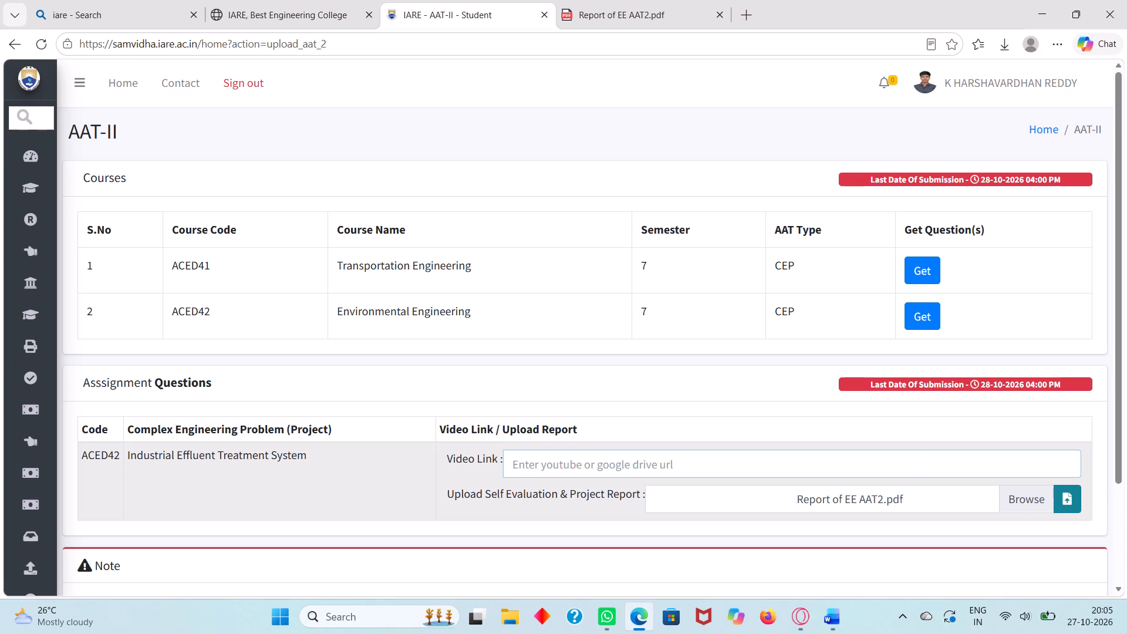
{"action": "key", "text": "ctrl+v"}
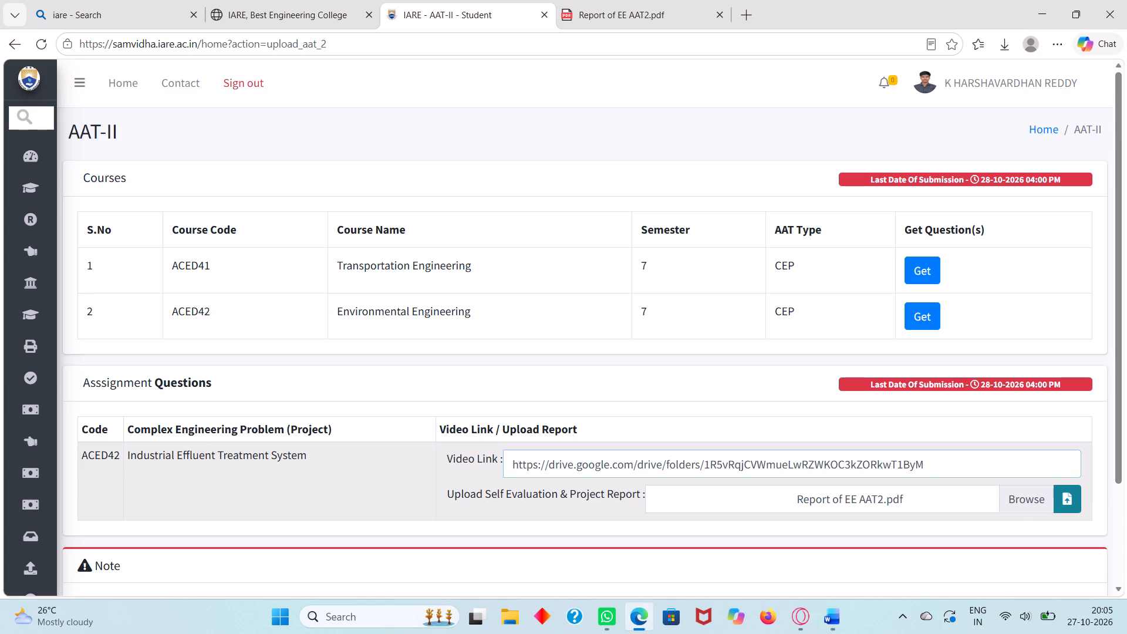
{"action": "left_click", "coordinate": [1070, 501]}
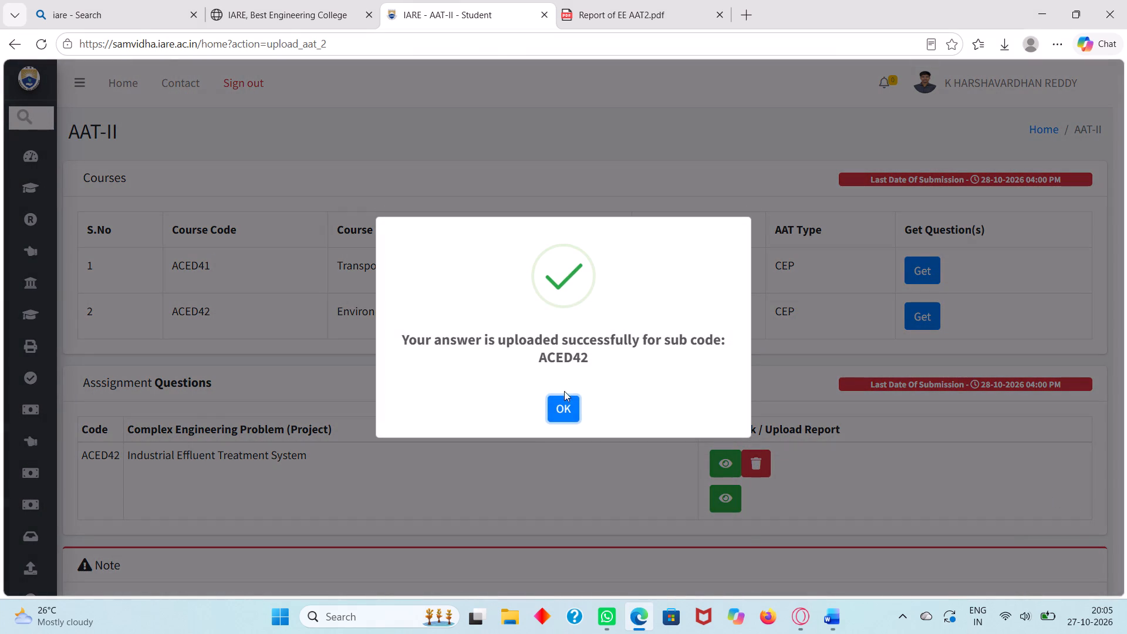
{"action": "left_click", "coordinate": [560, 395]}
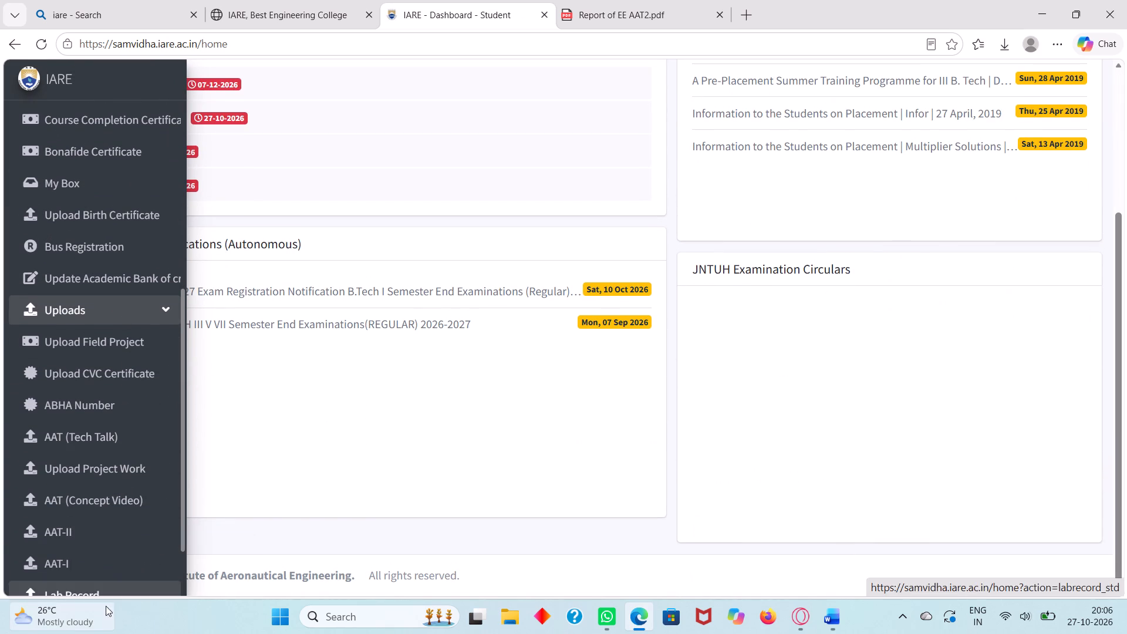
Get the assigned AAT-II question for Environmental Engineering, ACED42, in the second student's account.
{"action": "left_click", "coordinate": [111, 539]}
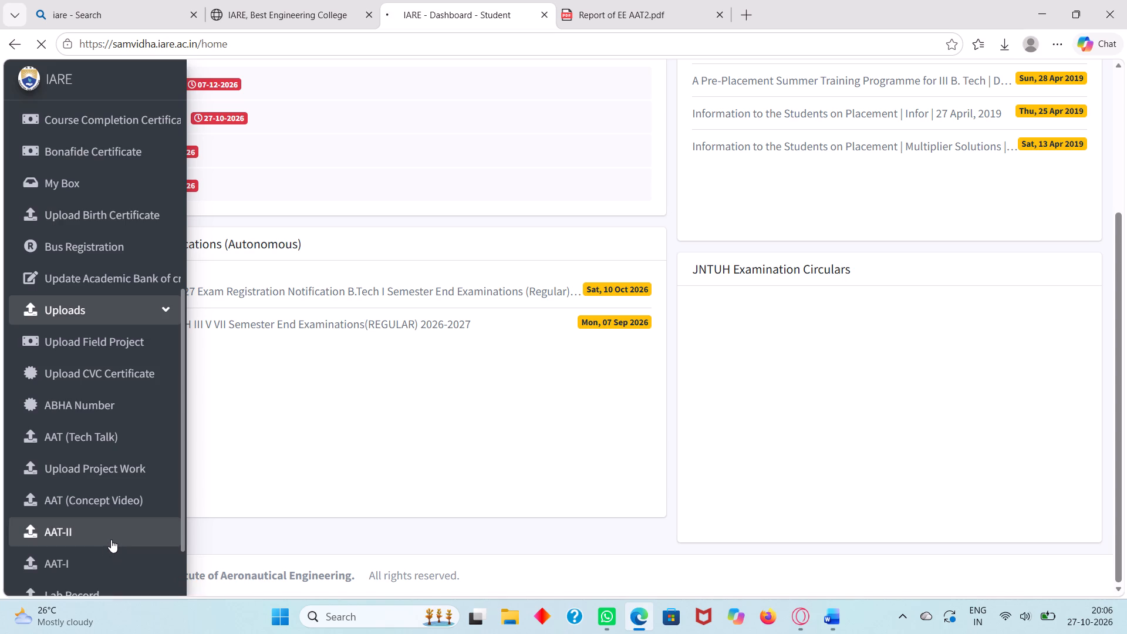
{"action": "left_click", "coordinate": [932, 312]}
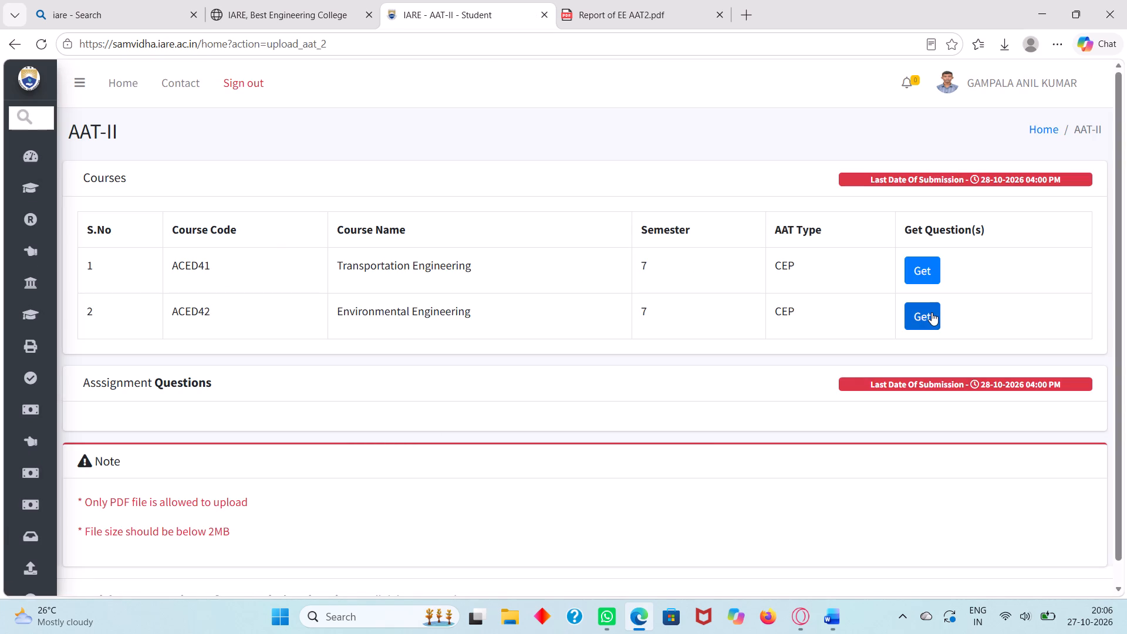
{"action": "left_click", "coordinate": [552, 424]}
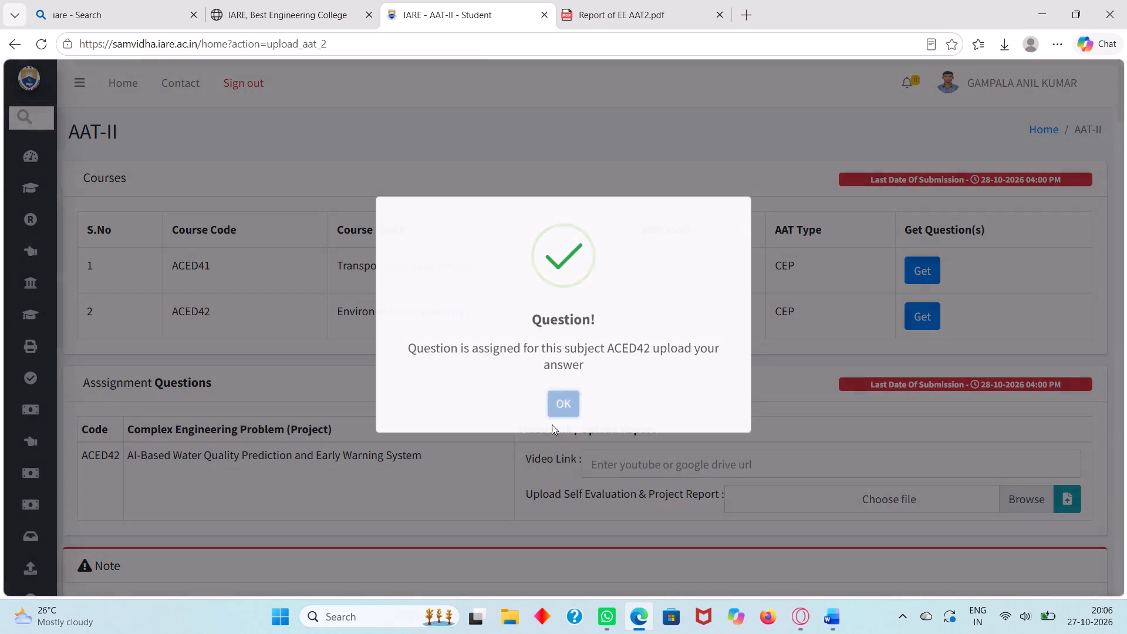
Copy the ACED42 problem title "AI-Based Water Quality Prediction and Early Warning System" from the assignment questions.
{"action": "left_click", "coordinate": [419, 454]}
{"action": "left_click_drag", "start_coordinate": [419, 454], "coordinate": [85, 455]}
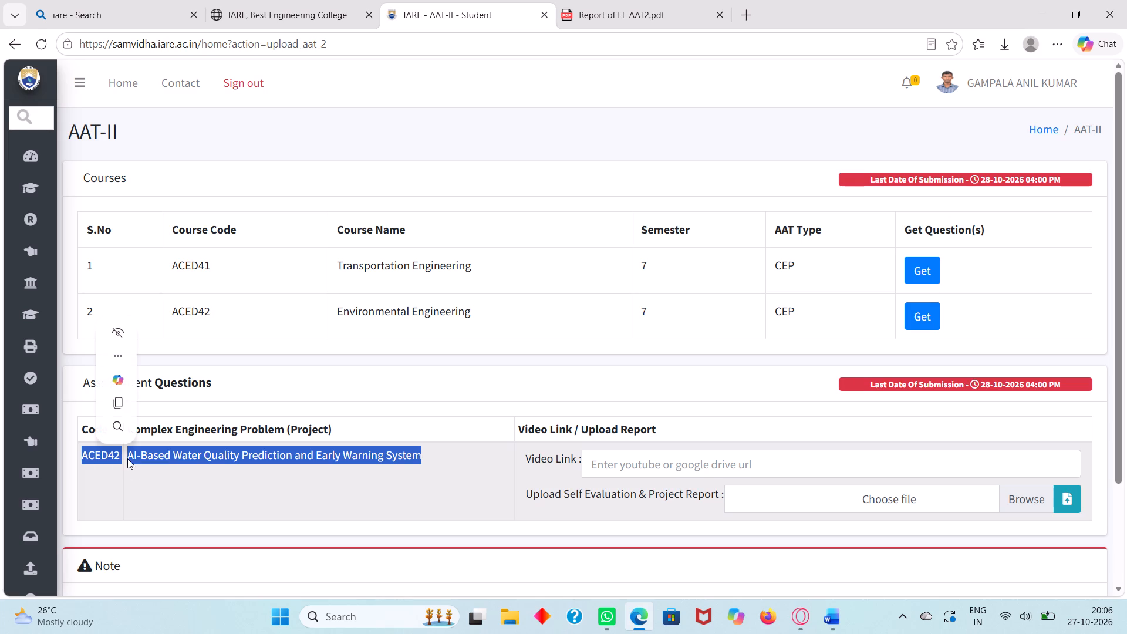
{"action": "left_click", "coordinate": [127, 454]}
{"action": "left_click", "coordinate": [131, 454]}
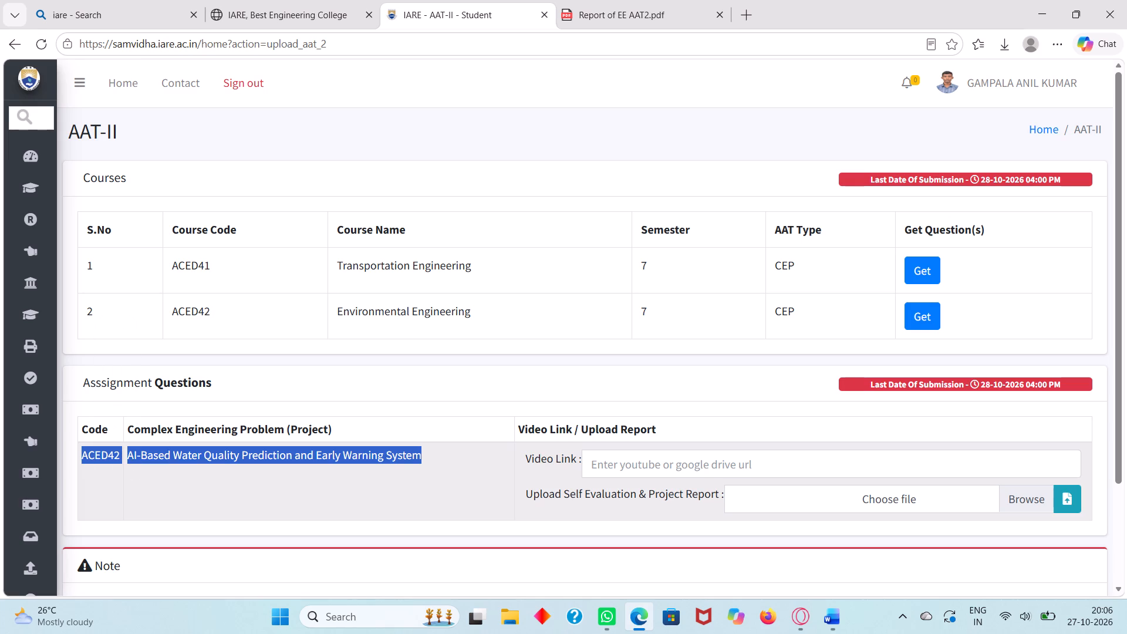
{"action": "left_click_drag", "start_coordinate": [129, 451], "coordinate": [433, 461]}
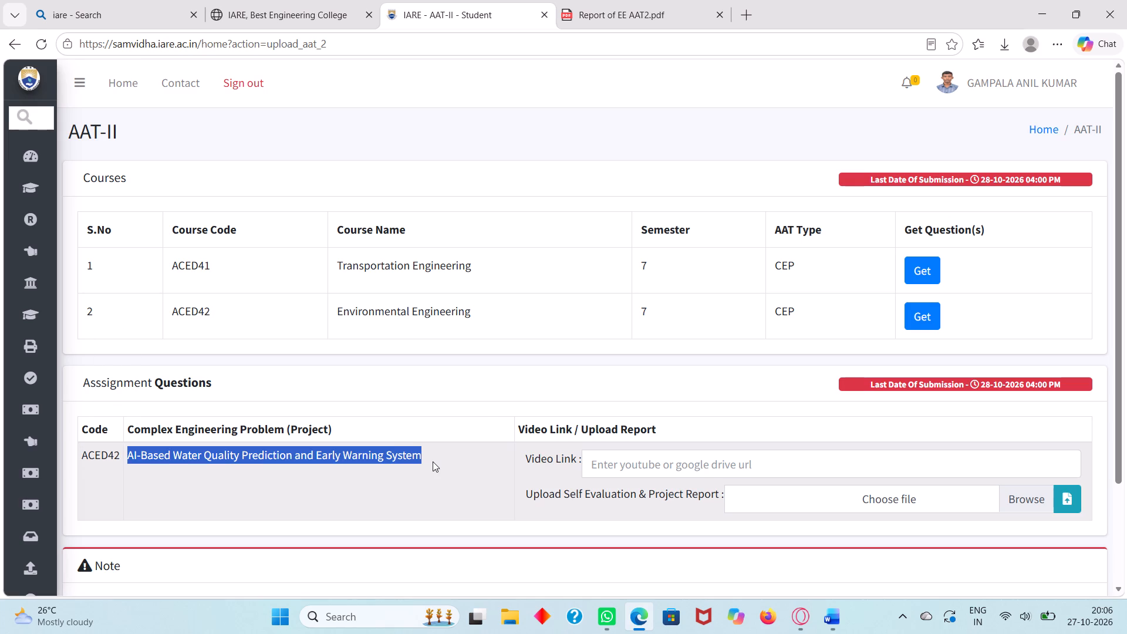
{"action": "left_click_drag", "start_coordinate": [433, 461], "coordinate": [435, 462]}
{"action": "key", "text": "ctrl+c"}
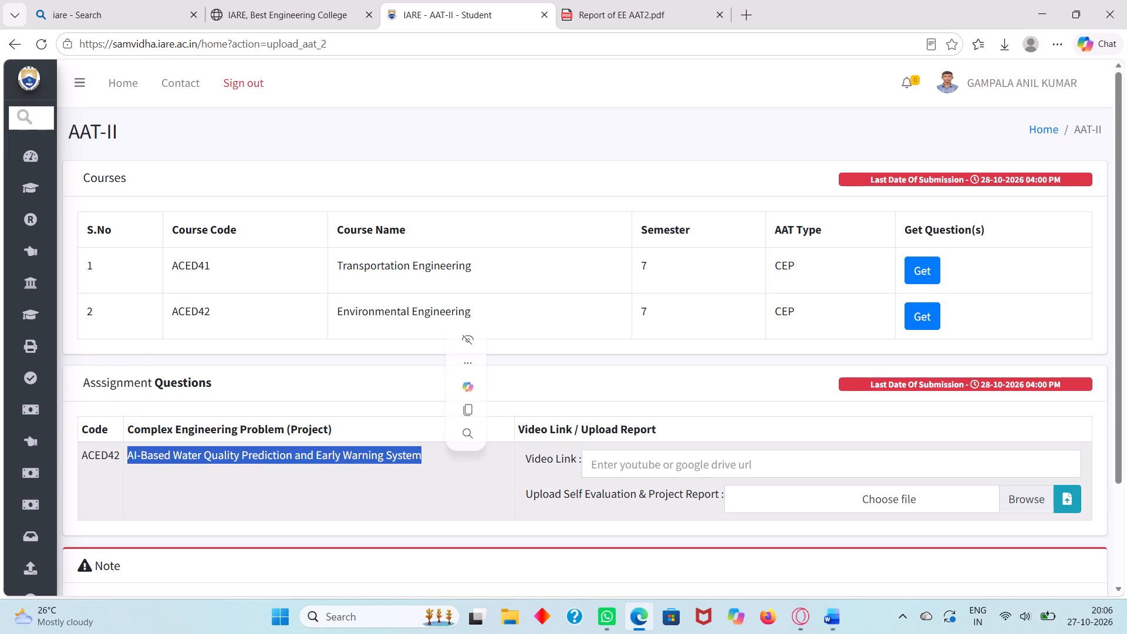
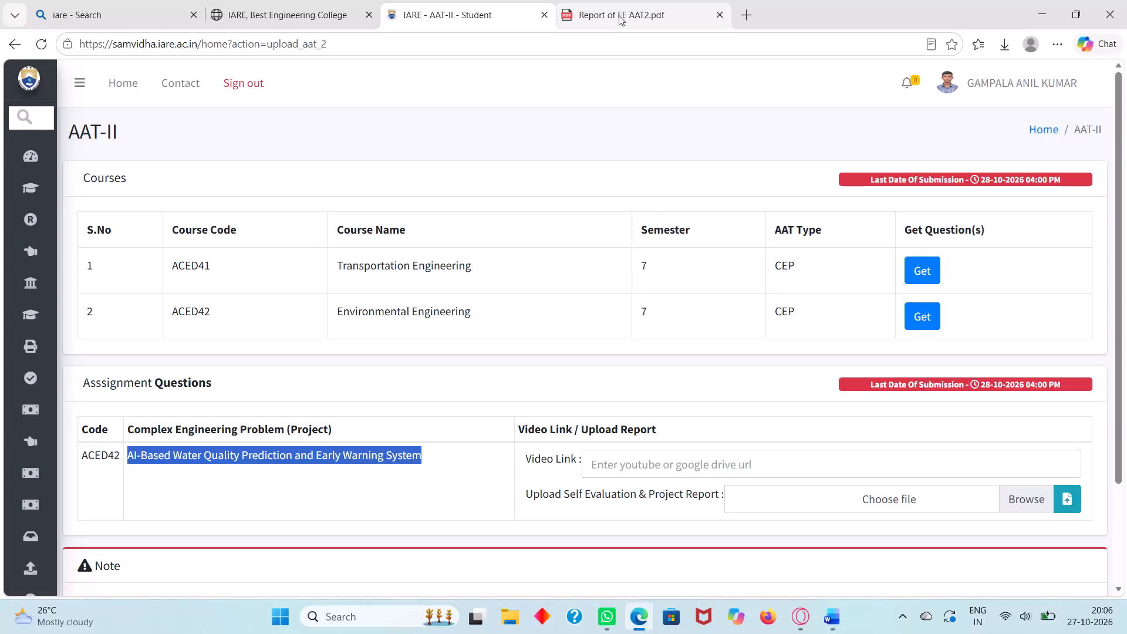
In the Word document "report of EE", replace the student name in the self-assessment form with the second student's name.
{"action": "left_click", "coordinate": [619, 15]}
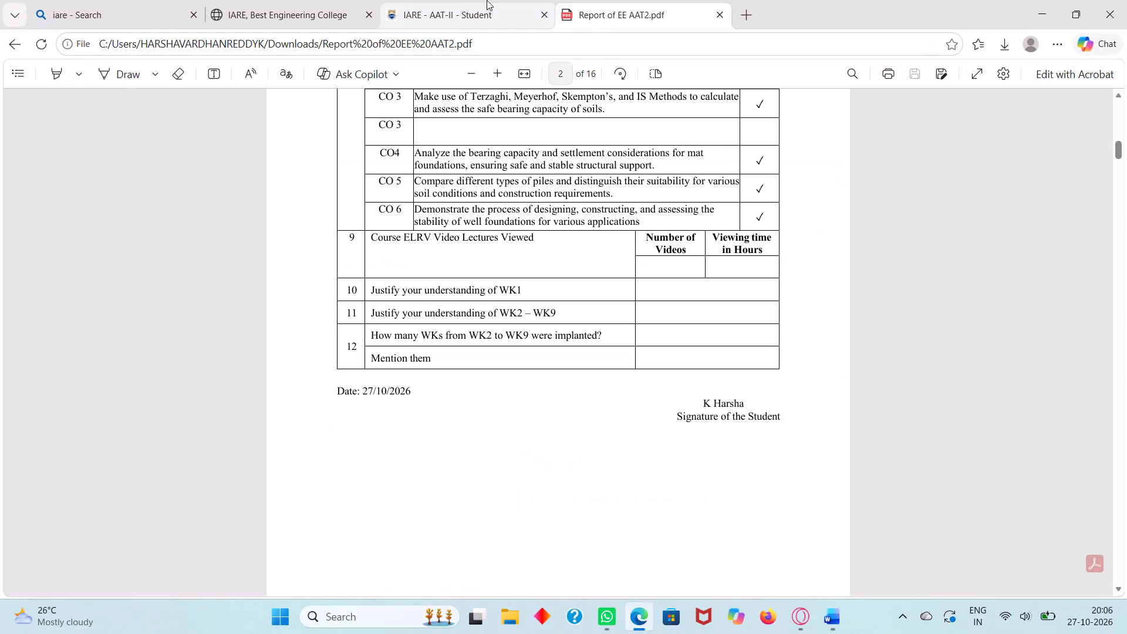
{"action": "left_click", "coordinate": [741, 18]}
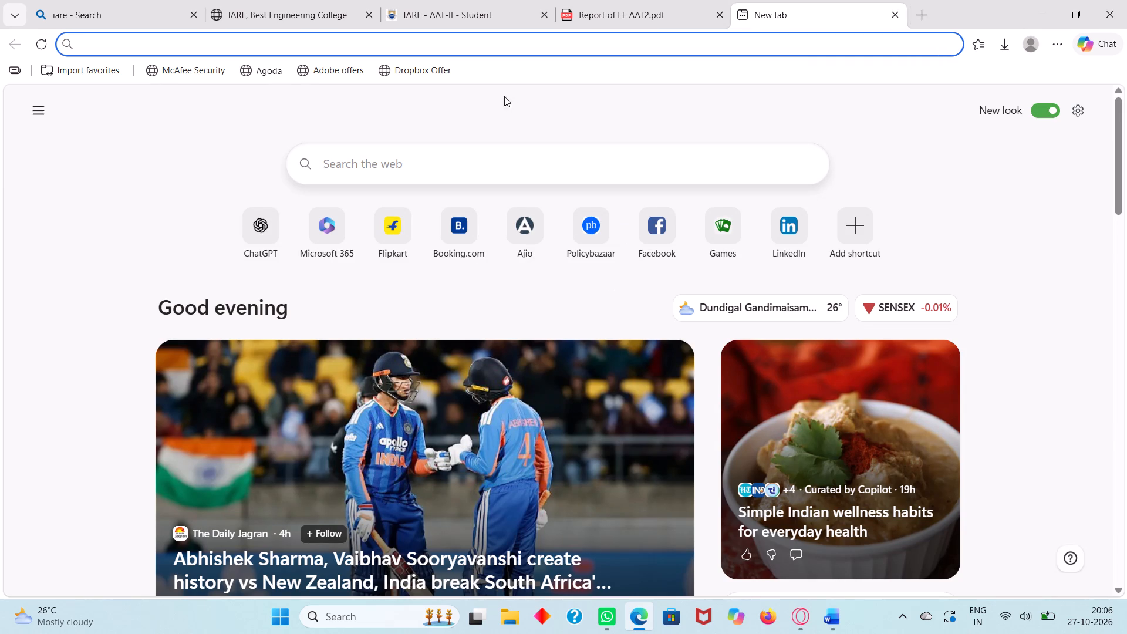
{"action": "left_click", "coordinate": [832, 619]}
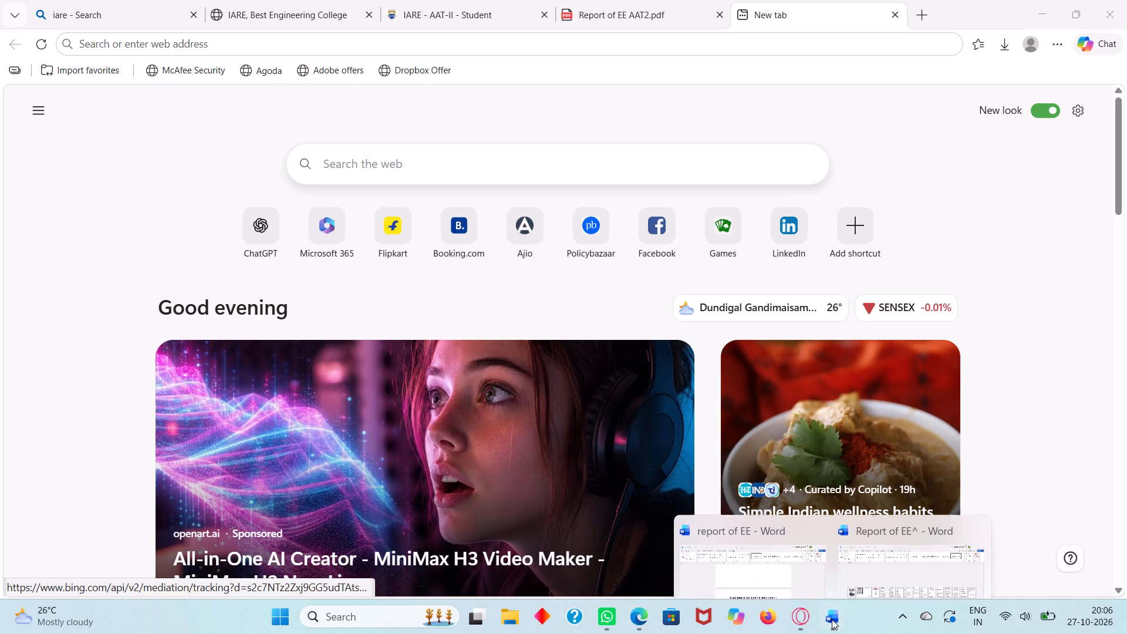
{"action": "left_click", "coordinate": [796, 535]}
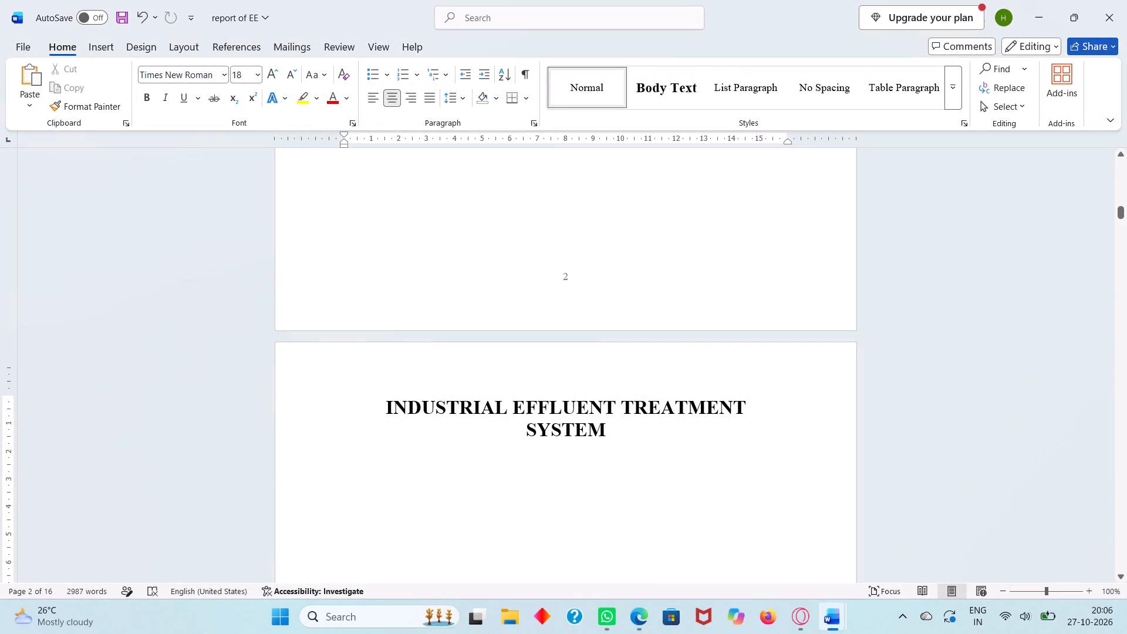
{"action": "scroll", "coordinate": [695, 420], "scroll_direction": "up", "scroll_amount": 13}
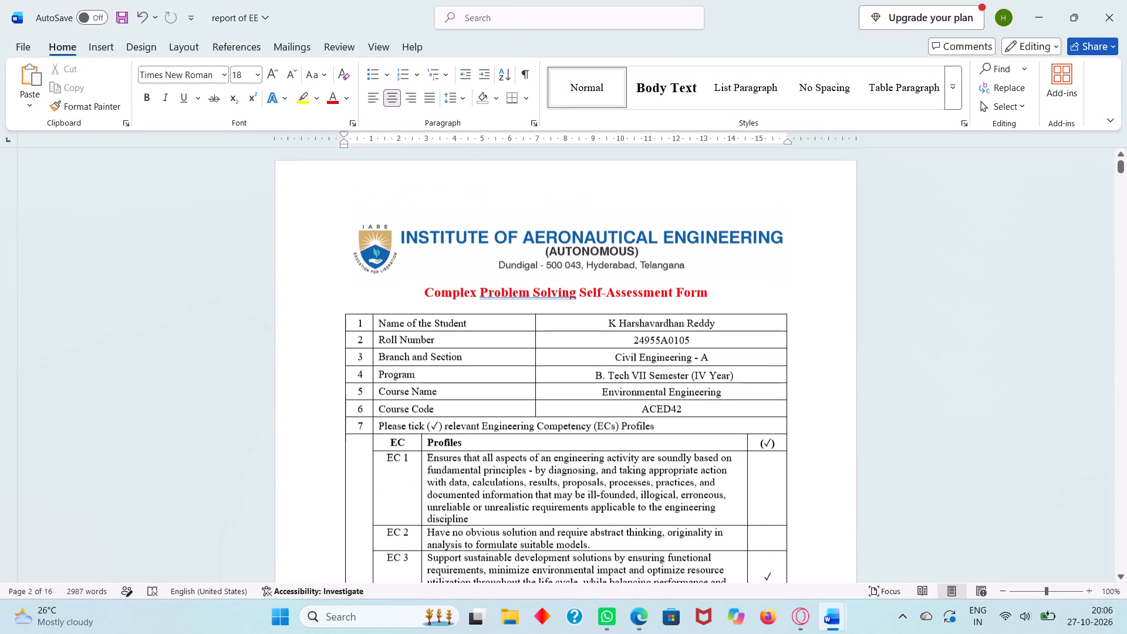
{"action": "left_click", "coordinate": [720, 322]}
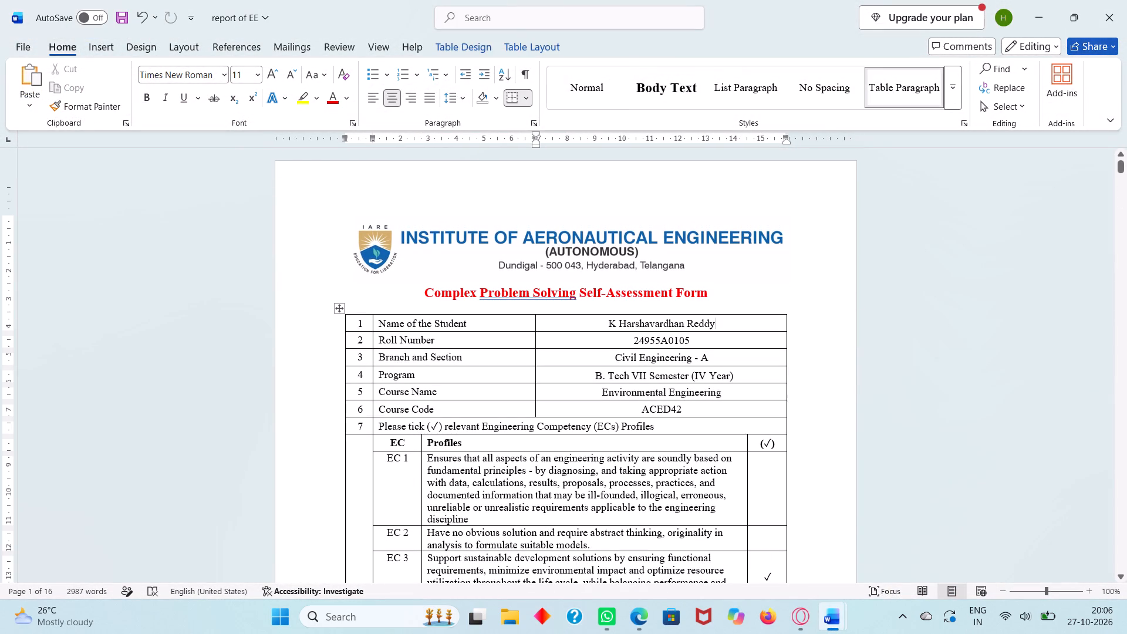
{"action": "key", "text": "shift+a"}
{"action": "key", "text": "BackSpace"}
{"action": "key", "text": "ctrl+a"}
{"action": "left_click", "coordinate": [740, 345]}
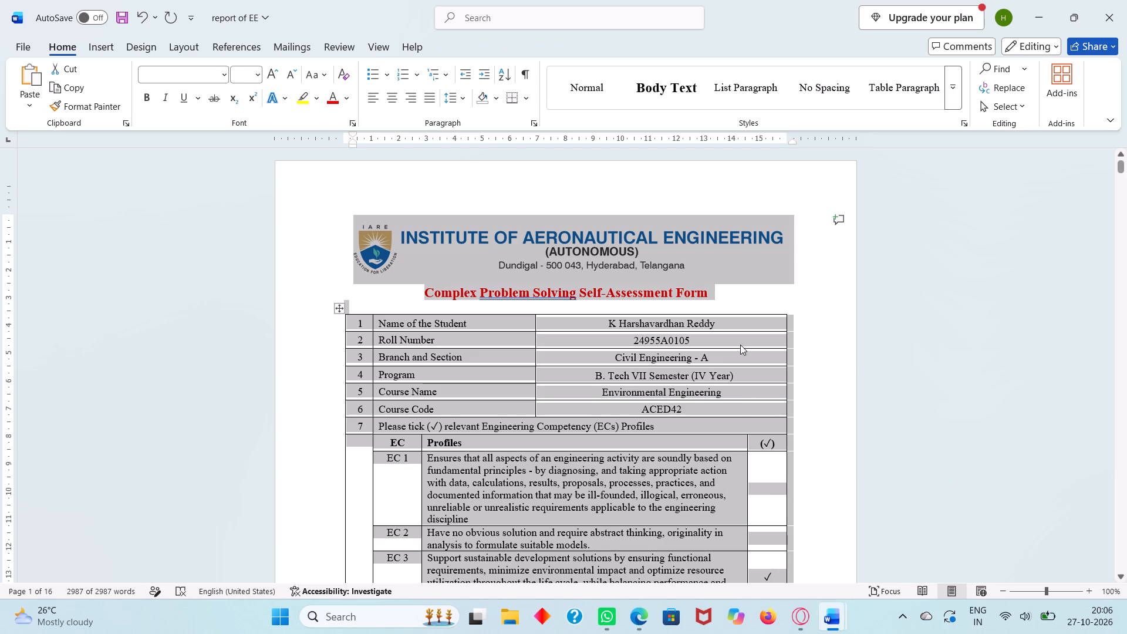
{"action": "left_click", "coordinate": [716, 321]}
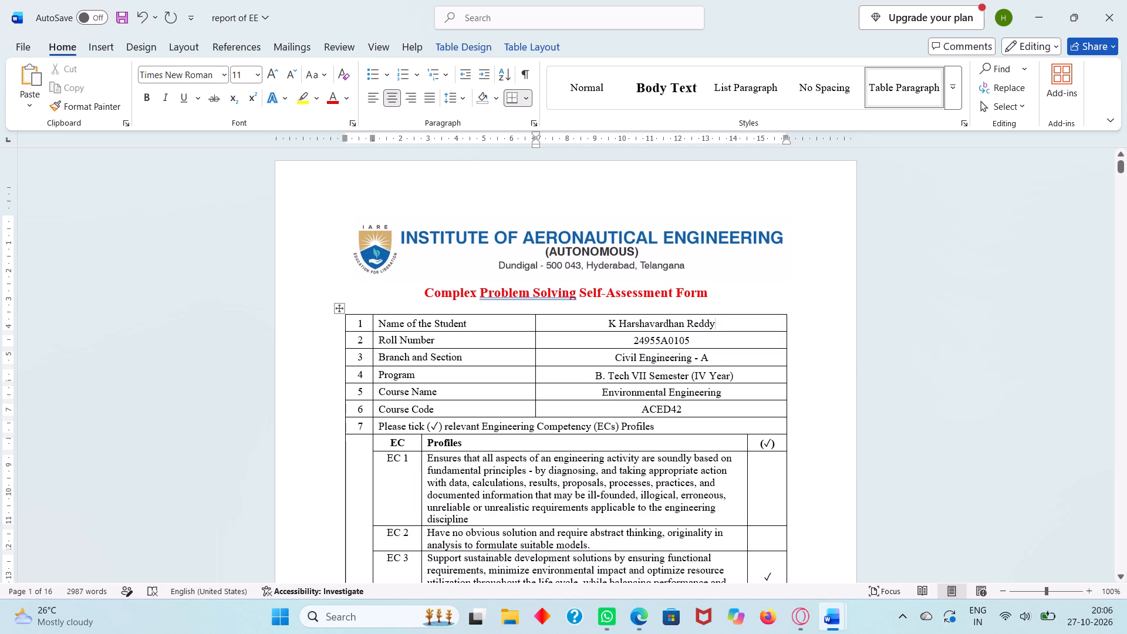
{"action": "key", "text": "ctrl+a"}
{"action": "left_click", "coordinate": [716, 321]}
{"action": "left_click", "coordinate": [716, 321]}
{"action": "key", "text": "BackSpace"}
{"action": "key", "text": "BackSpace"}
{"action": "key", "text": "BackSpace"}
{"action": "key", "text": "BackSpace"}
{"action": "key", "text": "BackSpace"}
{"action": "key", "text": "BackSpace"}
{"action": "key", "text": "BackSpace"}
{"action": "key", "text": "BackSpace"}
{"action": "key", "text": "BackSpace"}
{"action": "key", "text": "BackSpace"}
{"action": "key", "text": "BackSpace"}
{"action": "key", "text": "BackSpace"}
{"action": "key", "text": "BackSpace"}
{"action": "key", "text": "BackSpace"}
{"action": "key", "text": "BackSpace"}
{"action": "key", "text": "BackSpace"}
{"action": "key", "text": "BackSpace"}
{"action": "key", "text": "BackSpace"}
{"action": "key", "text": "BackSpace"}
{"action": "key", "text": "BackSpace"}
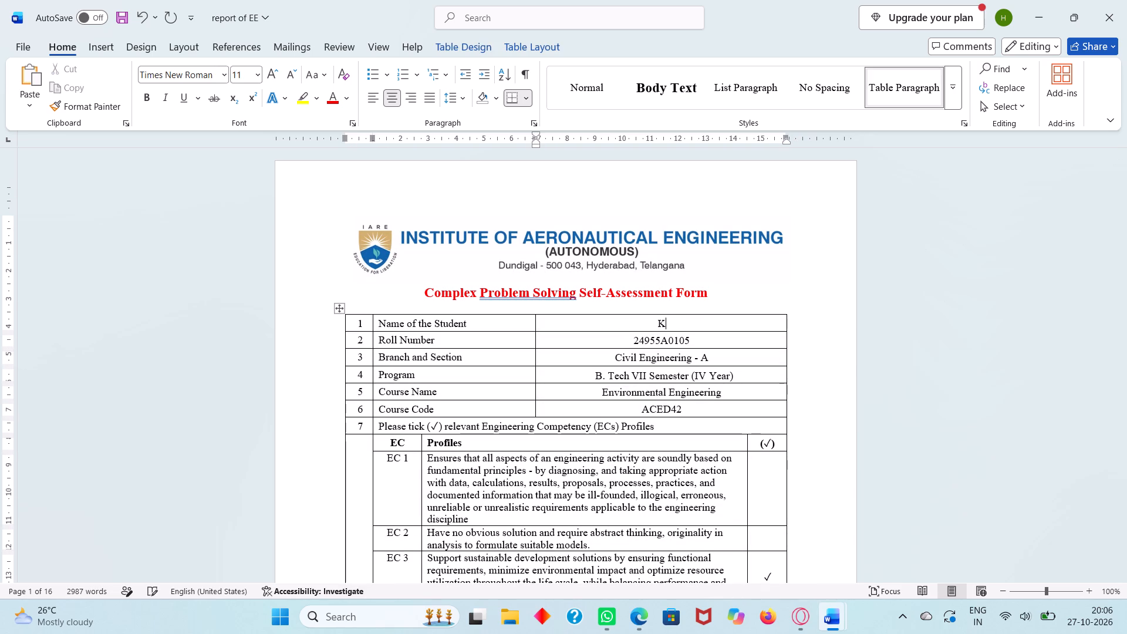
{"action": "key", "text": "BackSpace"}
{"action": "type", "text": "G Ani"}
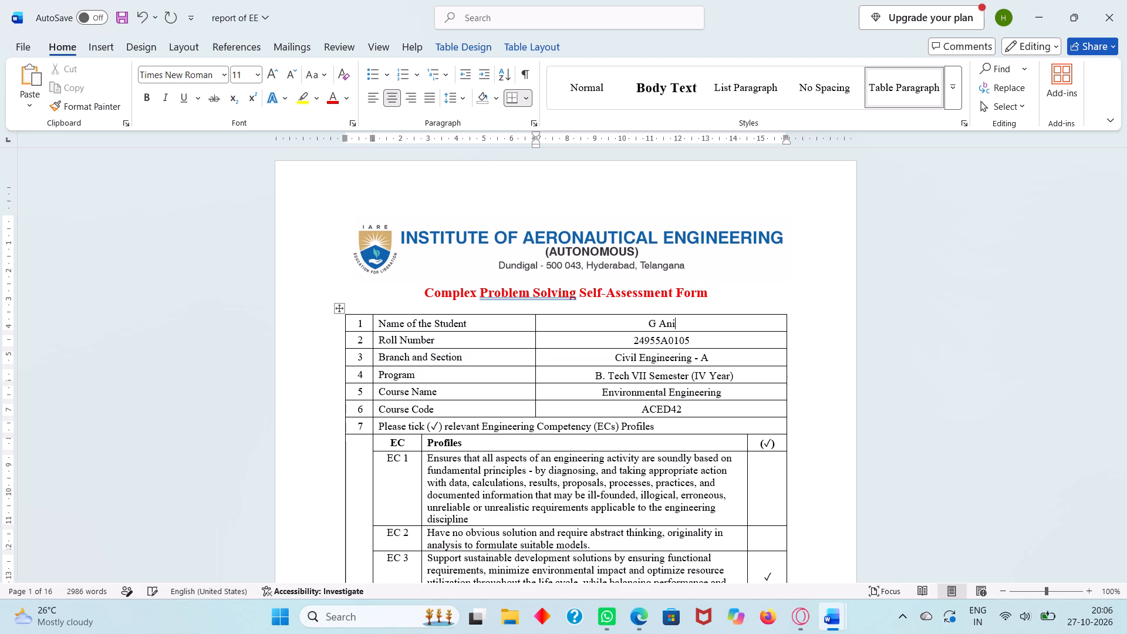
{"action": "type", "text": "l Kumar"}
Update the form's Roll Number entry to the second student's by changing its final digit to 2.
{"action": "left_click", "coordinate": [700, 338]}
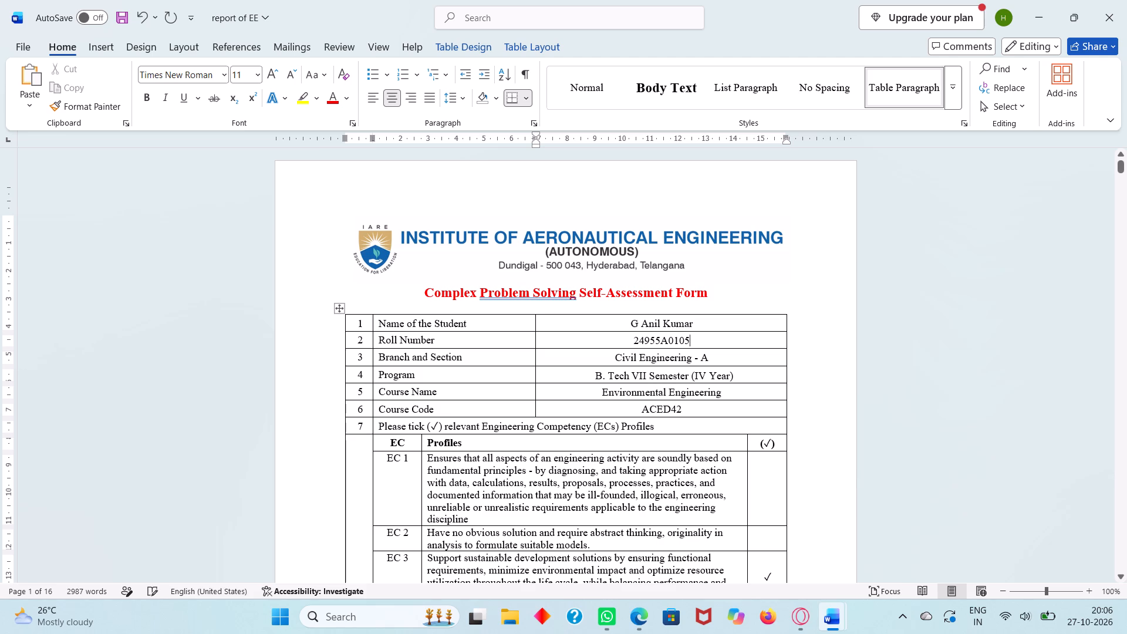
{"action": "key", "text": "BackSpace"}
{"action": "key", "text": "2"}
Fill in the date below the self-assessment table as 27/10/2026.
{"action": "scroll", "coordinate": [692, 414], "scroll_direction": "down", "scroll_amount": 3}
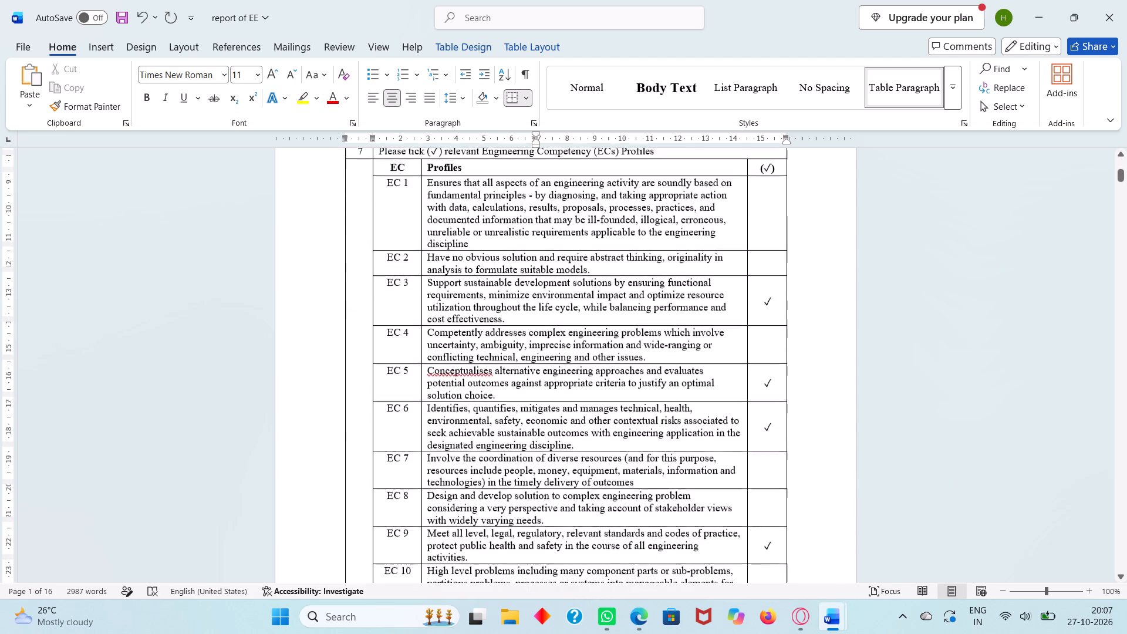
{"action": "scroll", "coordinate": [692, 414], "scroll_direction": "down", "scroll_amount": 2}
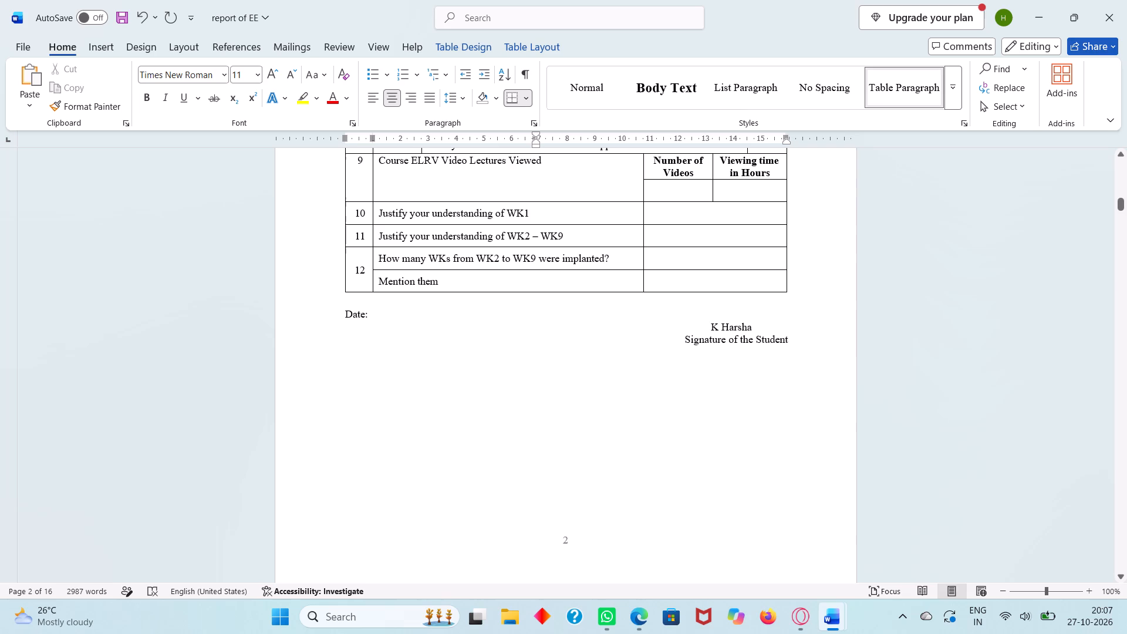
{"action": "left_click", "coordinate": [377, 312]}
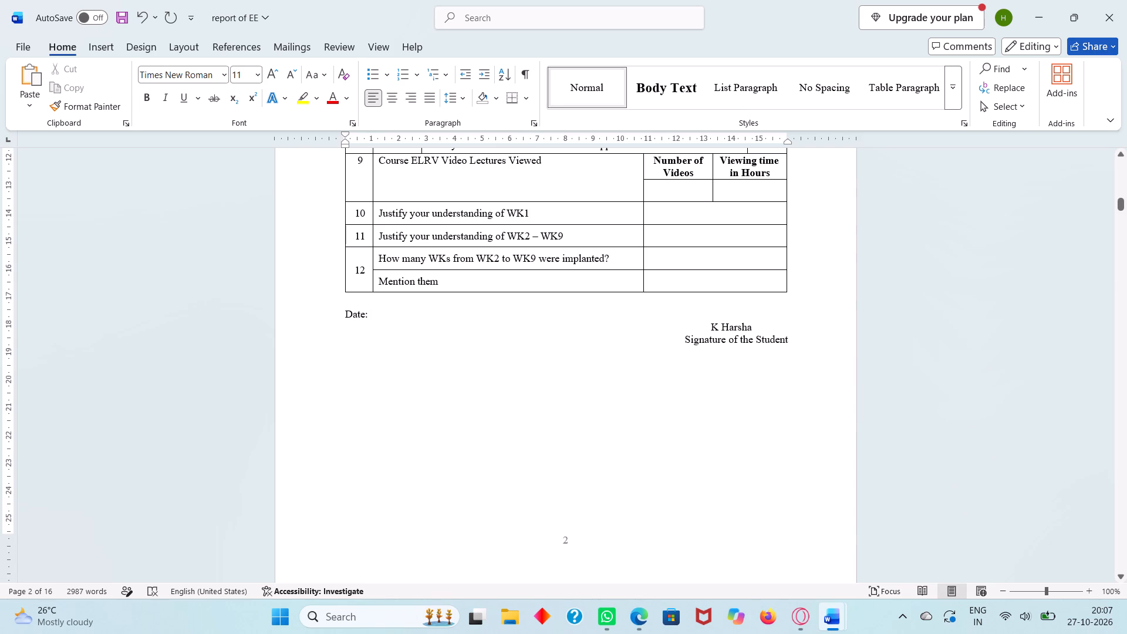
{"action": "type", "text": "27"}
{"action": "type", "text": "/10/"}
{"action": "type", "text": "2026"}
Replace the name above "Signature of the Student" with the second student's initial and first name.
{"action": "left_click", "coordinate": [754, 327]}
{"action": "key", "text": "BackSpace"}
{"action": "key", "text": "BackSpace"}
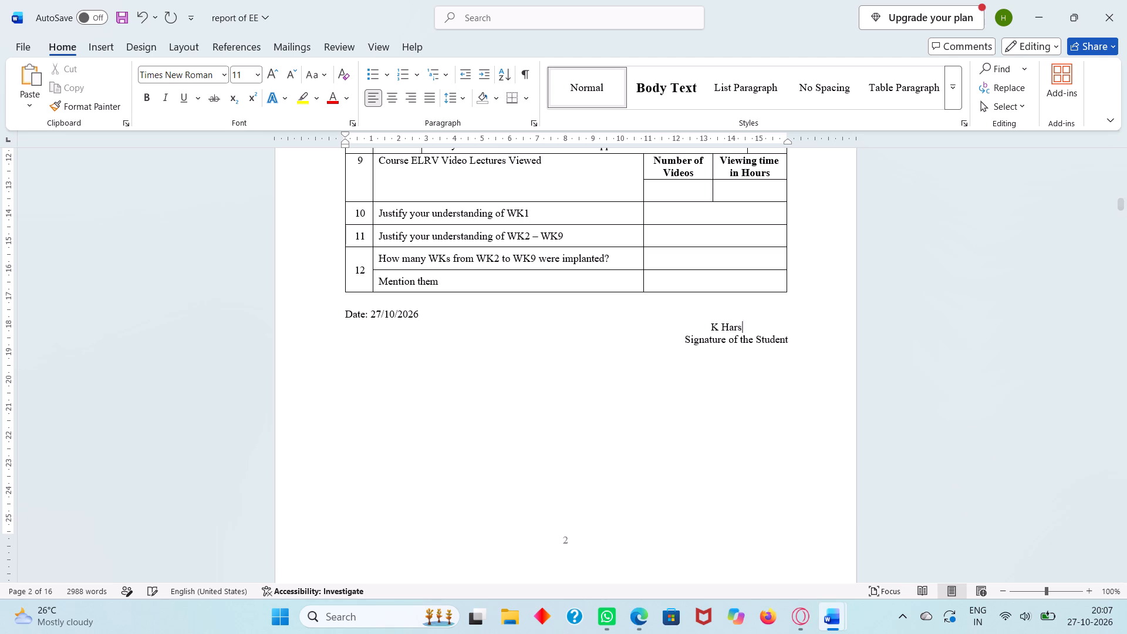
{"action": "key", "text": "BackSpace"}
{"action": "key", "text": "BackSpace"}
{"action": "key", "text": "BackSpace"}
{"action": "key", "text": "BackSpace"}
{"action": "key", "text": "BackSpace"}
{"action": "key", "text": "BackSpace"}
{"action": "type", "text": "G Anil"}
Replace the page 3 title "INDUSTRIAL EFFLUENT TREATMENT SYSTEM" with the copied title "AI-Based Water Quality Prediction and Early Warning System".
{"action": "scroll", "coordinate": [750, 350], "scroll_direction": "down", "scroll_amount": 3}
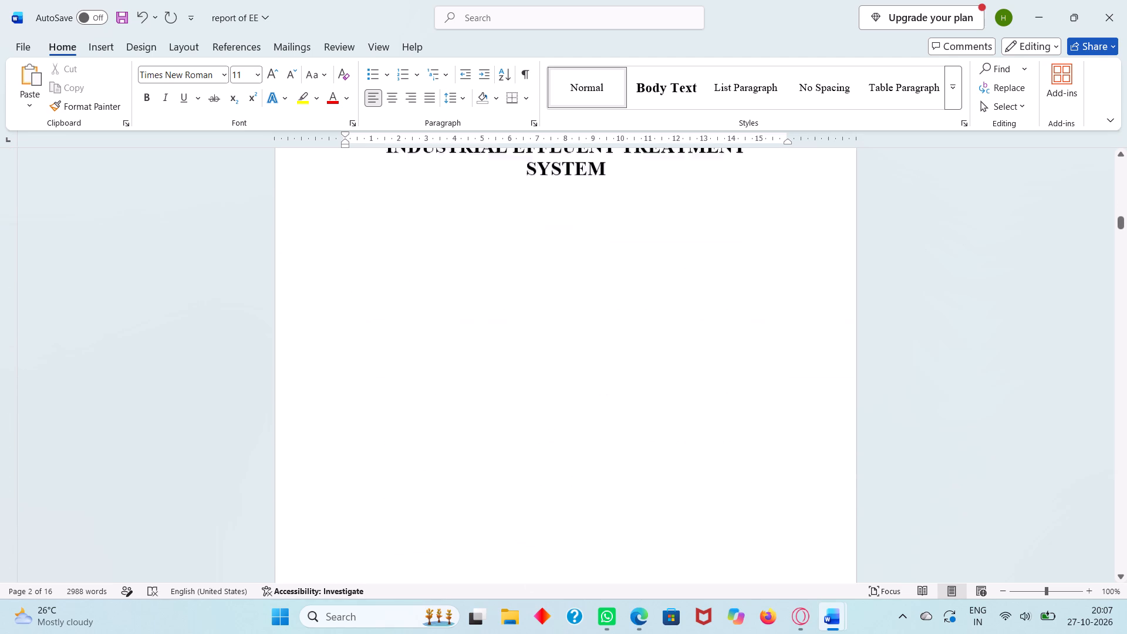
{"action": "scroll", "coordinate": [750, 350], "scroll_direction": "down", "scroll_amount": 1}
{"action": "scroll", "coordinate": [750, 350], "scroll_direction": "up", "scroll_amount": 1}
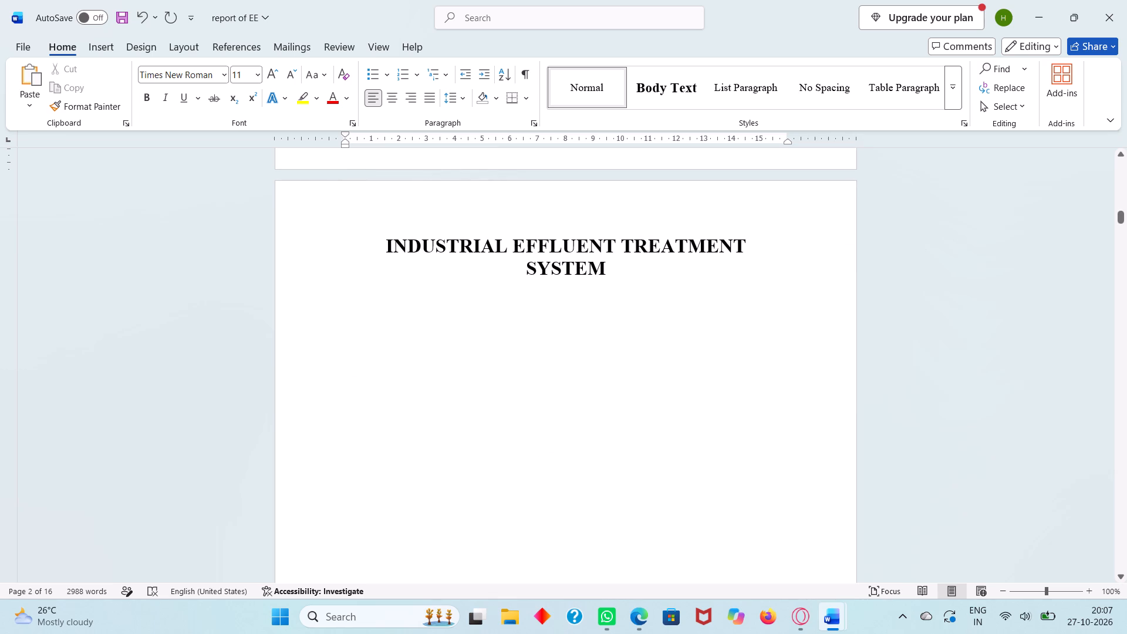
{"action": "left_click_drag", "start_coordinate": [608, 270], "coordinate": [474, 250]}
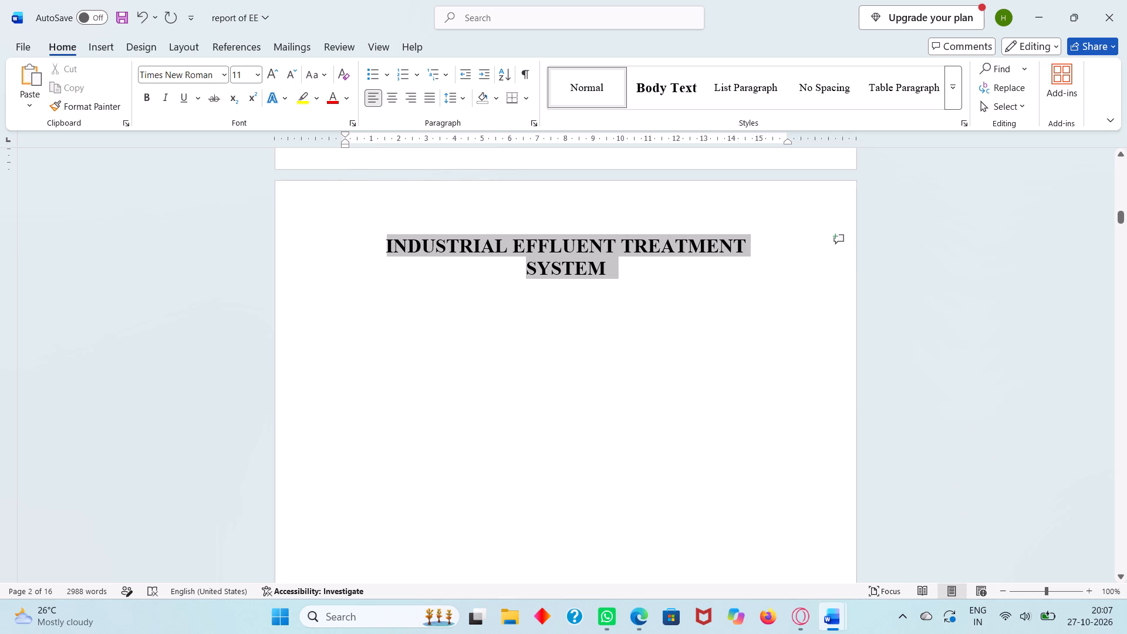
{"action": "left_click_drag", "start_coordinate": [474, 250], "coordinate": [457, 244]}
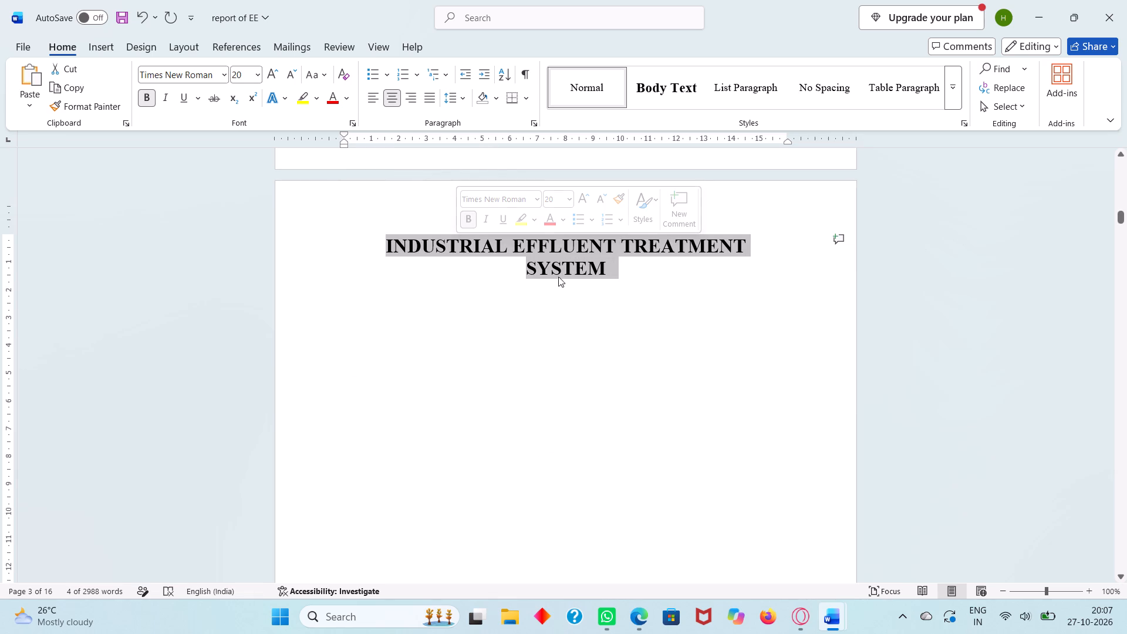
{"action": "left_click", "coordinate": [646, 332]}
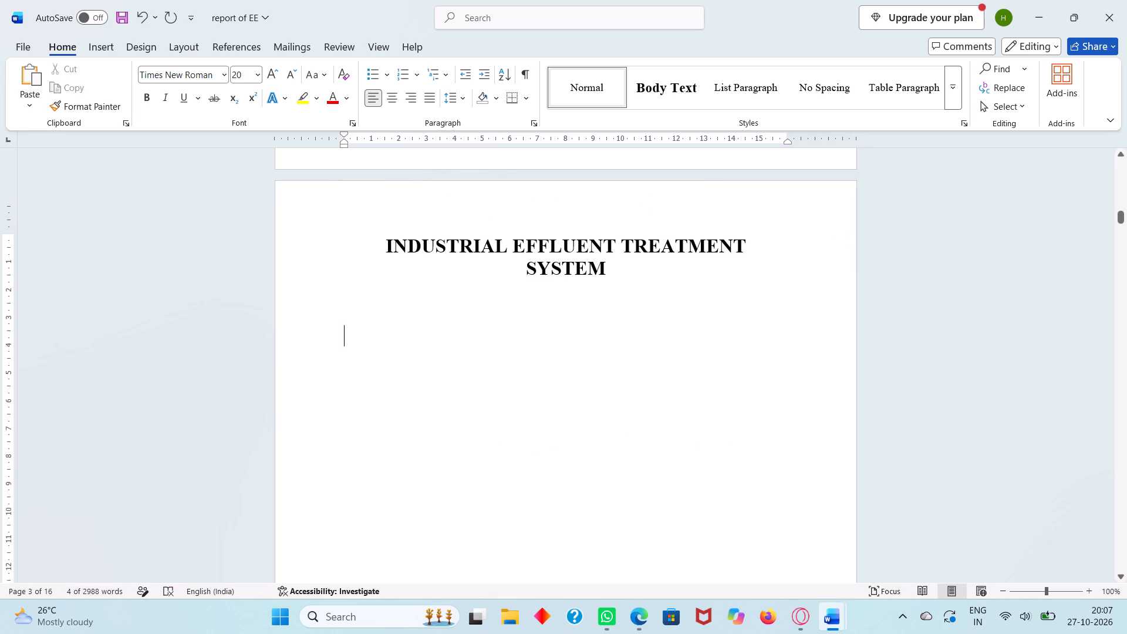
{"action": "left_click", "coordinate": [606, 267]}
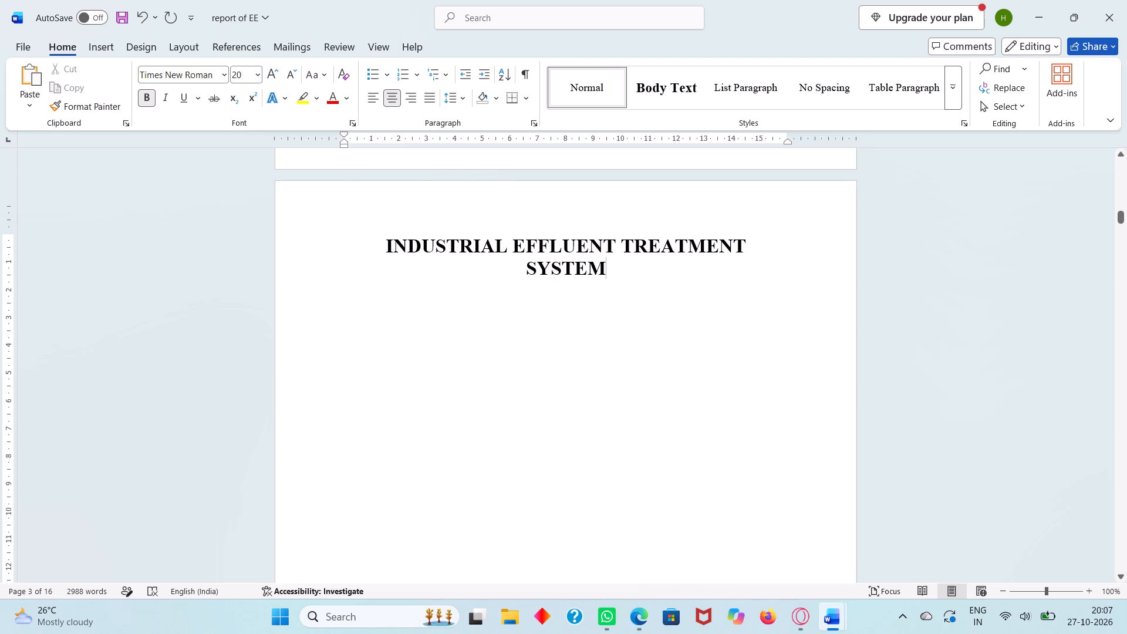
{"action": "key", "text": "ctrl+v"}
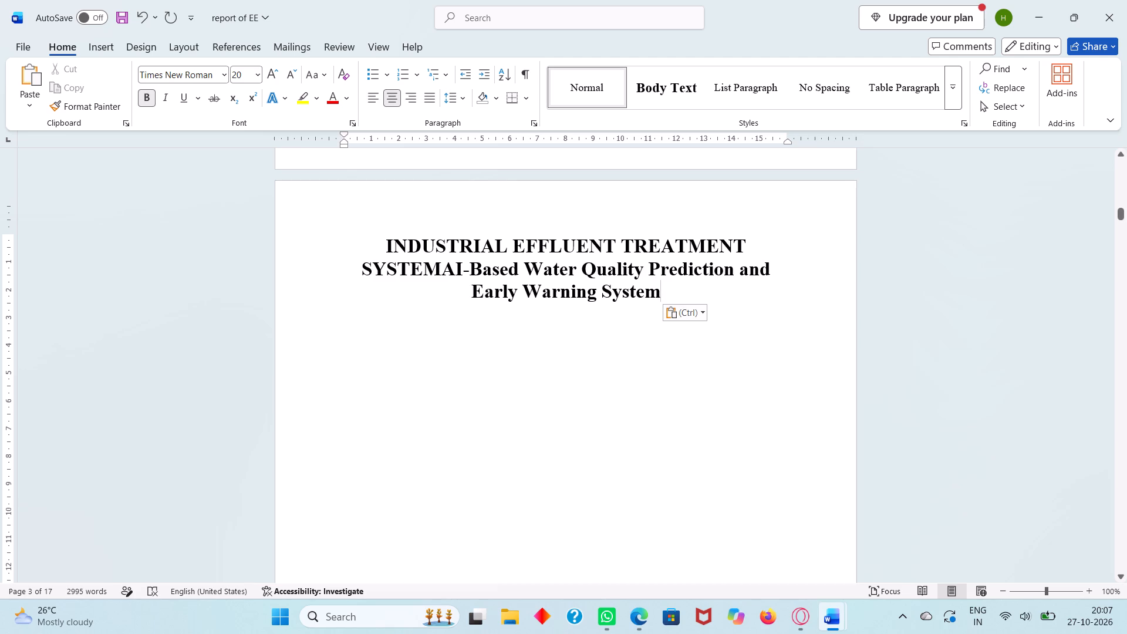
{"action": "left_click_drag", "start_coordinate": [443, 268], "coordinate": [407, 261]}
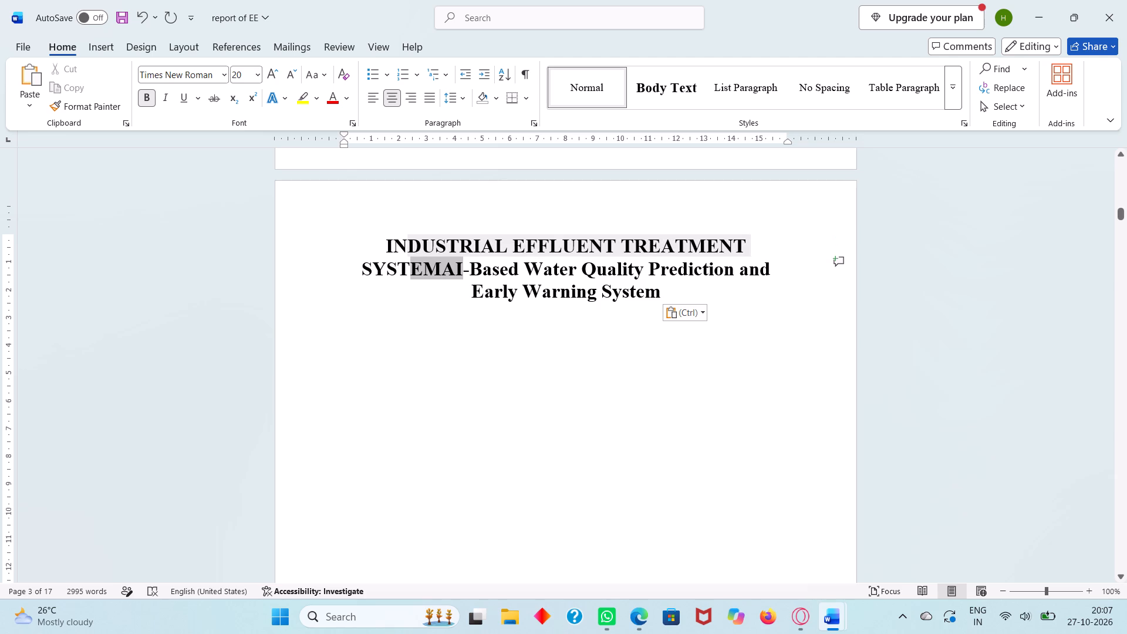
{"action": "left_click_drag", "start_coordinate": [407, 261], "coordinate": [442, 275]}
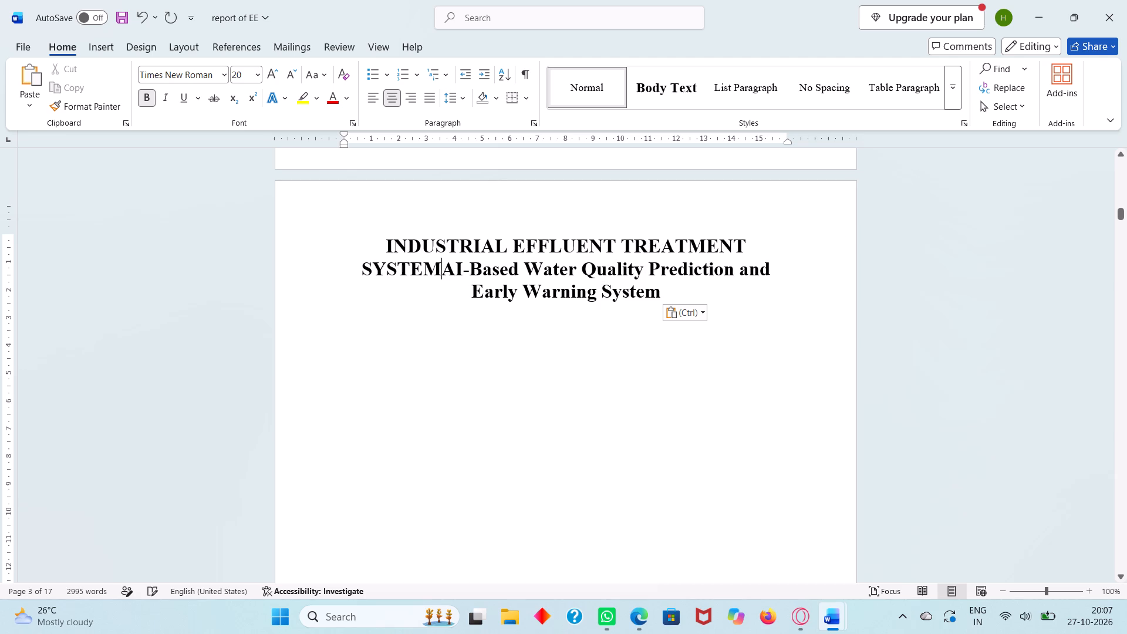
{"action": "left_click", "coordinate": [442, 275]}
{"action": "left_click_drag", "start_coordinate": [438, 265], "coordinate": [362, 236]}
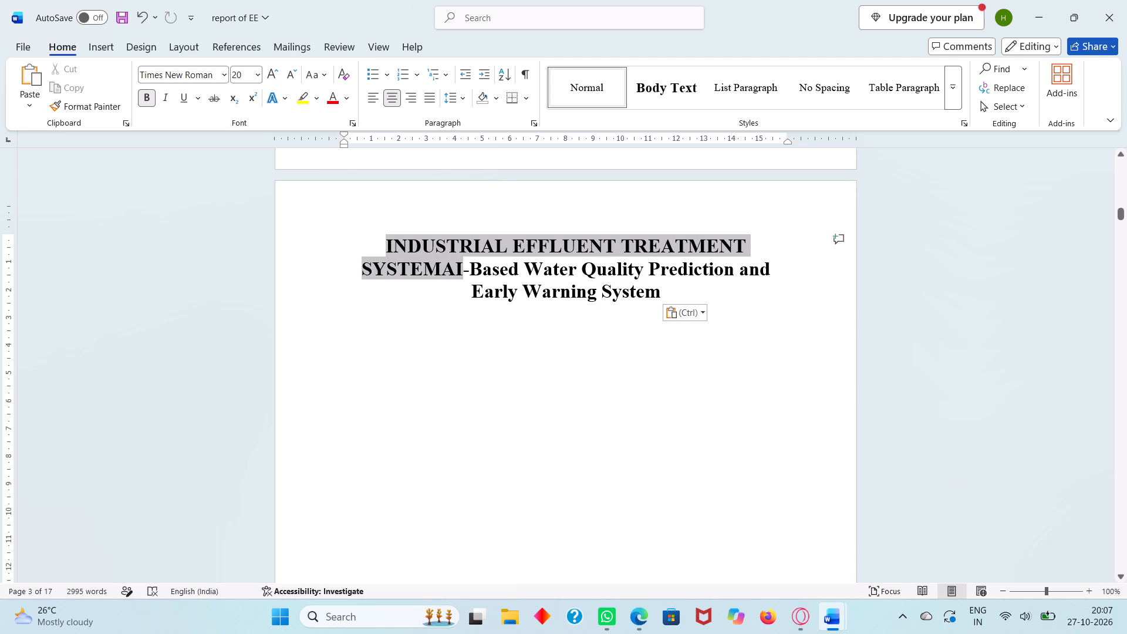
{"action": "left_click_drag", "start_coordinate": [362, 236], "coordinate": [395, 243]}
{"action": "left_click", "coordinate": [450, 292]}
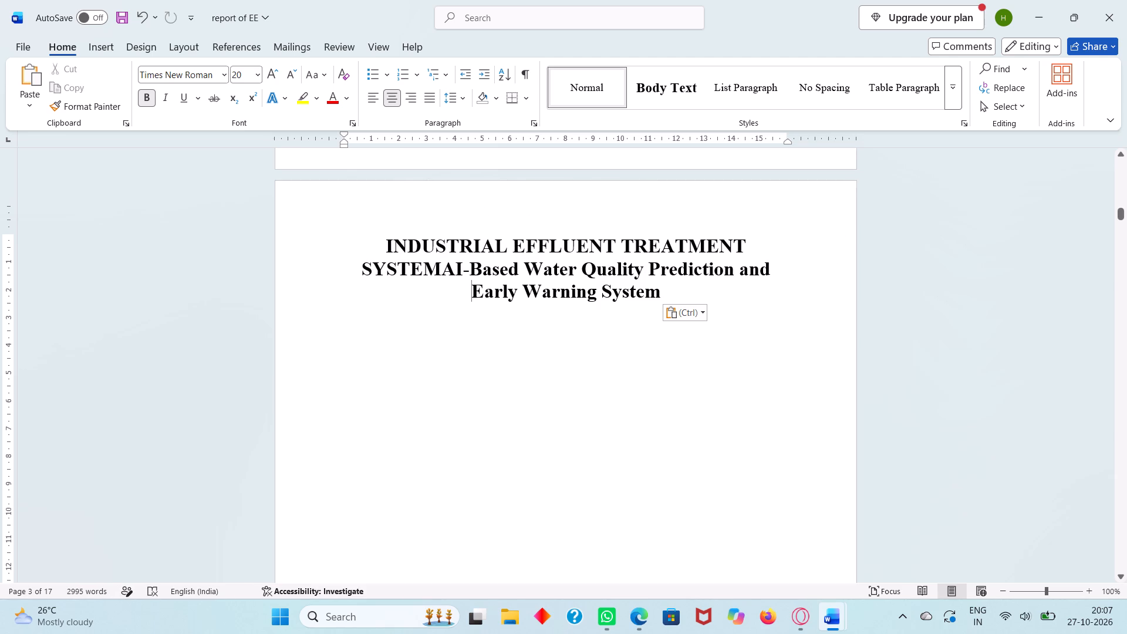
{"action": "left_click", "coordinate": [439, 268]}
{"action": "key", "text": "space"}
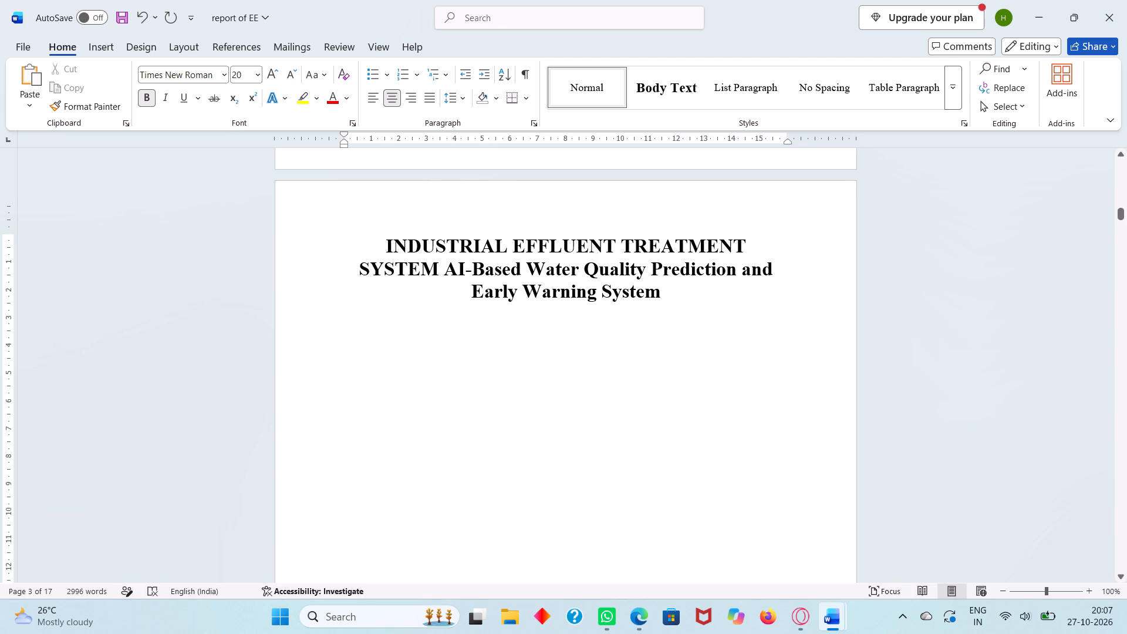
{"action": "left_click_drag", "start_coordinate": [436, 265], "coordinate": [357, 238]}
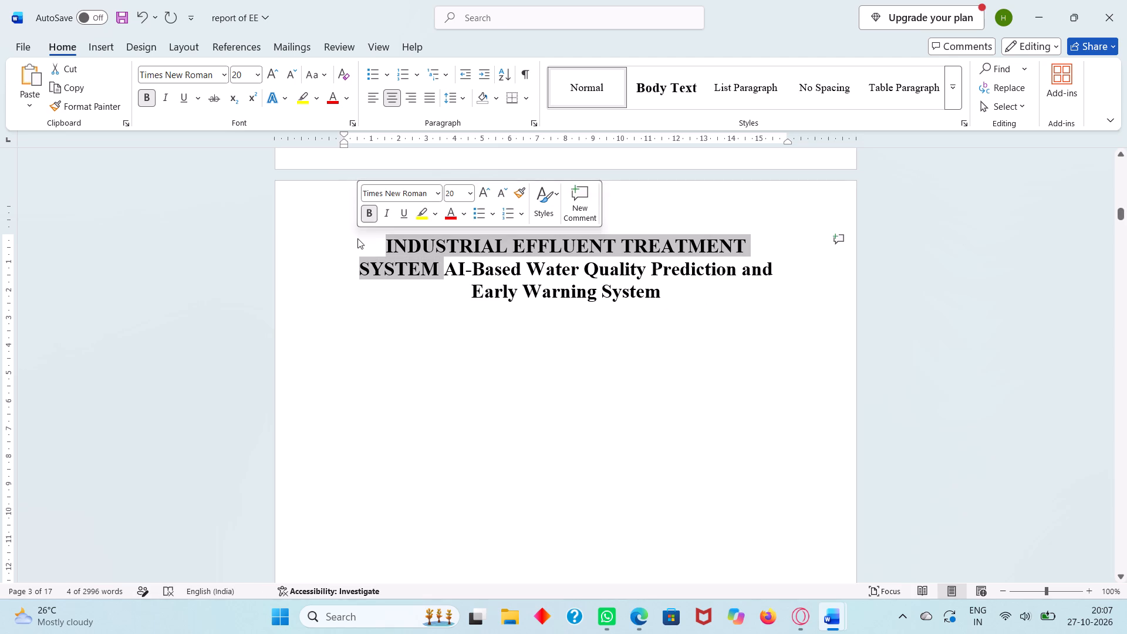
{"action": "key", "text": "BackSpace"}
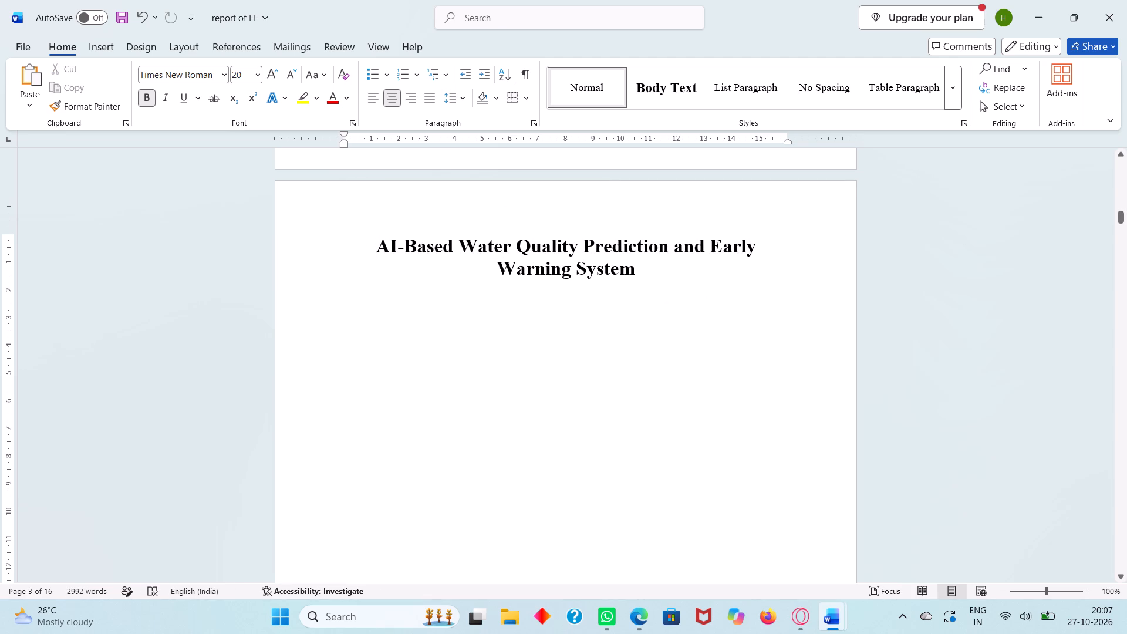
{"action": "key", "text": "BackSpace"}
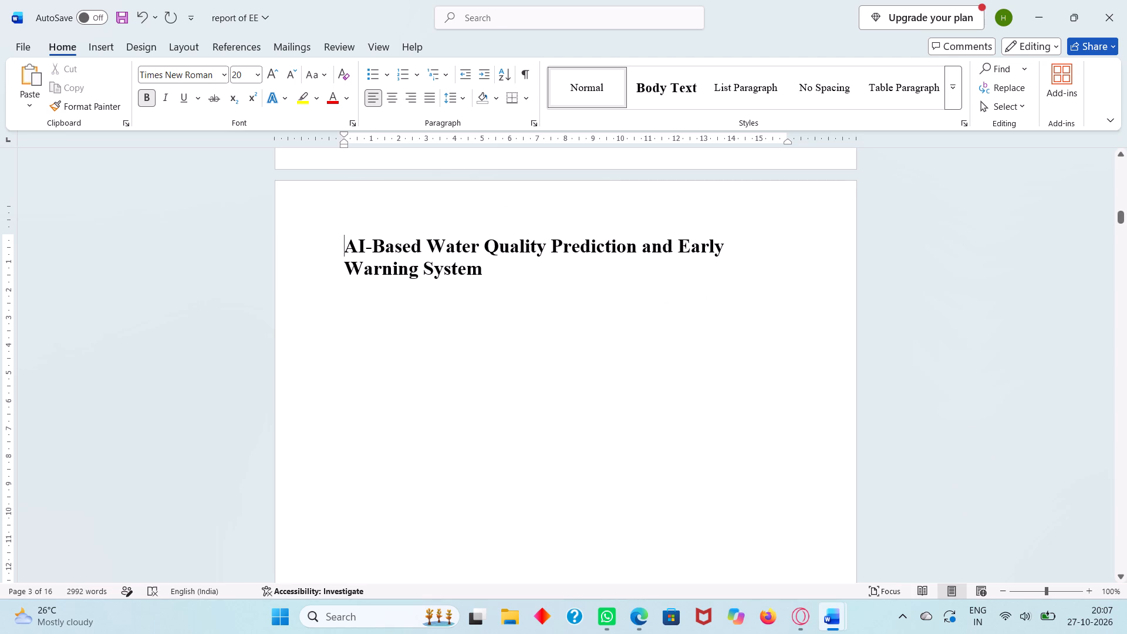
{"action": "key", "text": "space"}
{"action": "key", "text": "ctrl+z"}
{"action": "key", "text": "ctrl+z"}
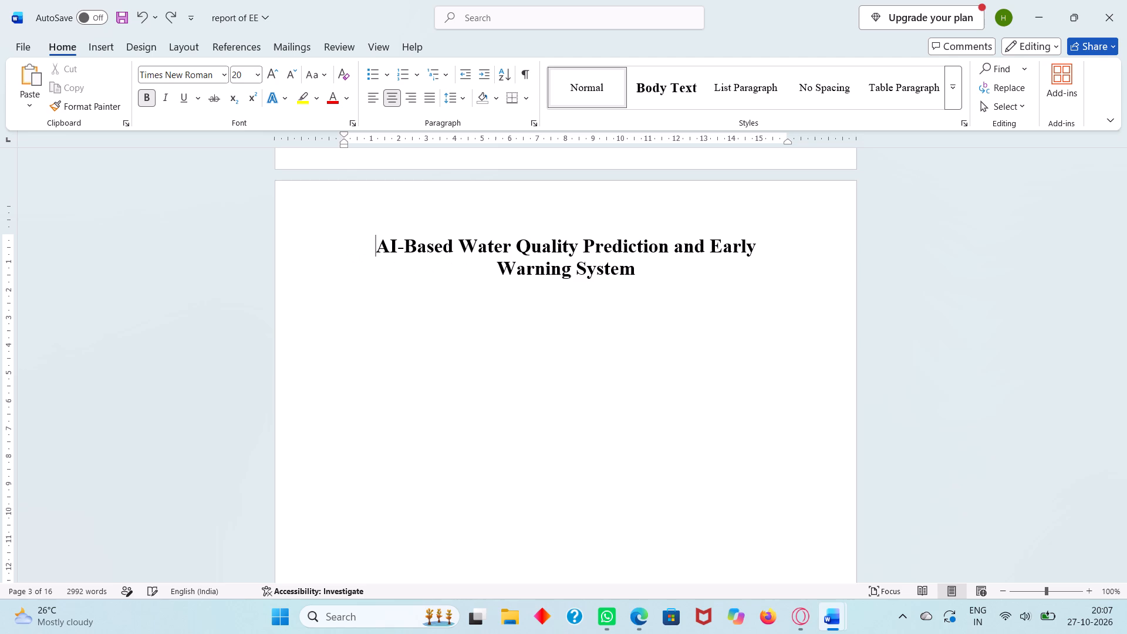
Replace the student name at the bottom of page 3 with the second student's full name.
{"action": "scroll", "coordinate": [540, 349], "scroll_direction": "down", "scroll_amount": 4}
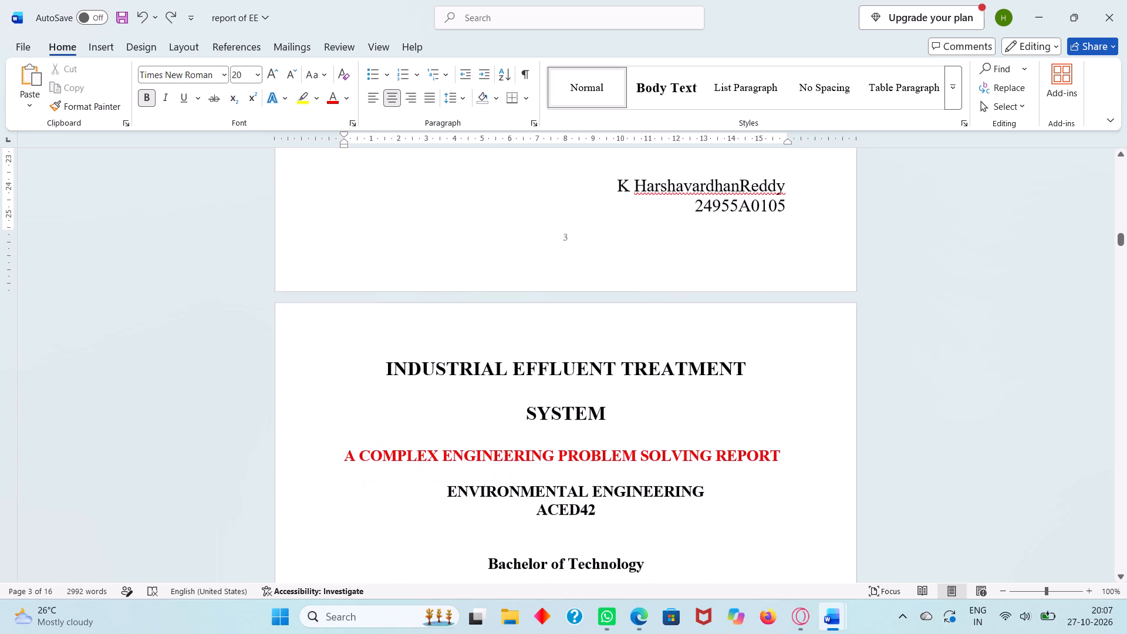
{"action": "left_click", "coordinate": [789, 186]}
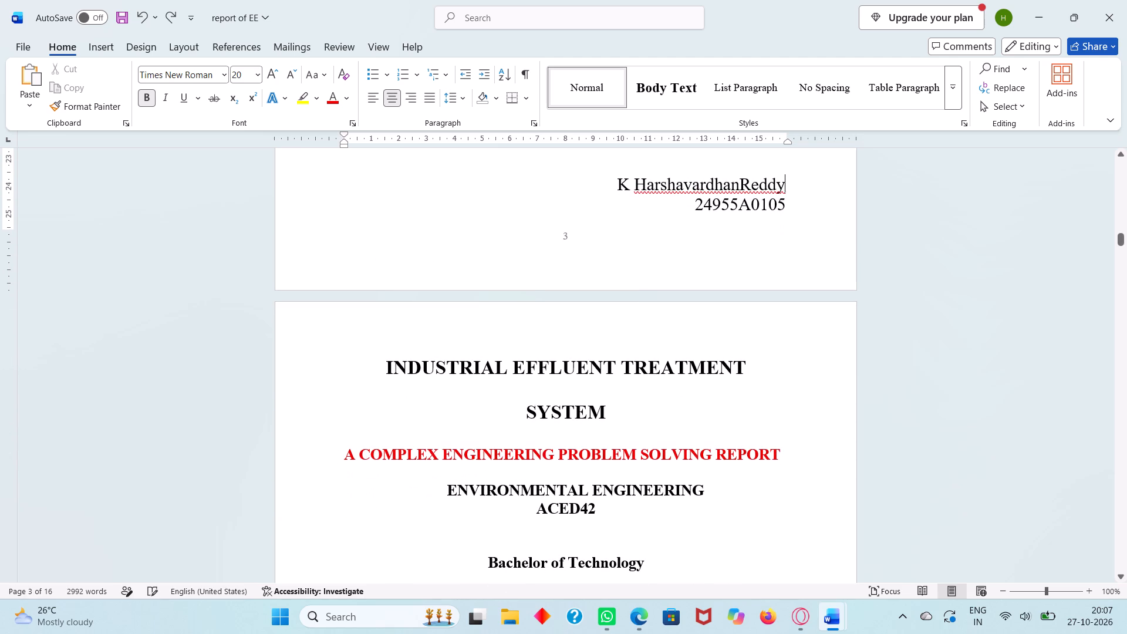
{"action": "key", "text": "BackSpace"}
{"action": "key", "text": "BackSpace"}
{"action": "key", "text": "BackSpace"}
{"action": "key", "text": "BackSpace"}
{"action": "key", "text": "BackSpace"}
{"action": "key", "text": "BackSpace"}
{"action": "key", "text": "BackSpace"}
{"action": "key", "text": "BackSpace"}
{"action": "key", "text": "BackSpace"}
{"action": "key", "text": "BackSpace"}
{"action": "key", "text": "BackSpace"}
{"action": "key", "text": "BackSpace"}
{"action": "key", "text": "BackSpace"}
{"action": "key", "text": "BackSpace"}
{"action": "key", "text": "BackSpace"}
{"action": "key", "text": "BackSpace"}
{"action": "key", "text": "BackSpace"}
{"action": "key", "text": "BackSpace"}
{"action": "key", "text": "BackSpace"}
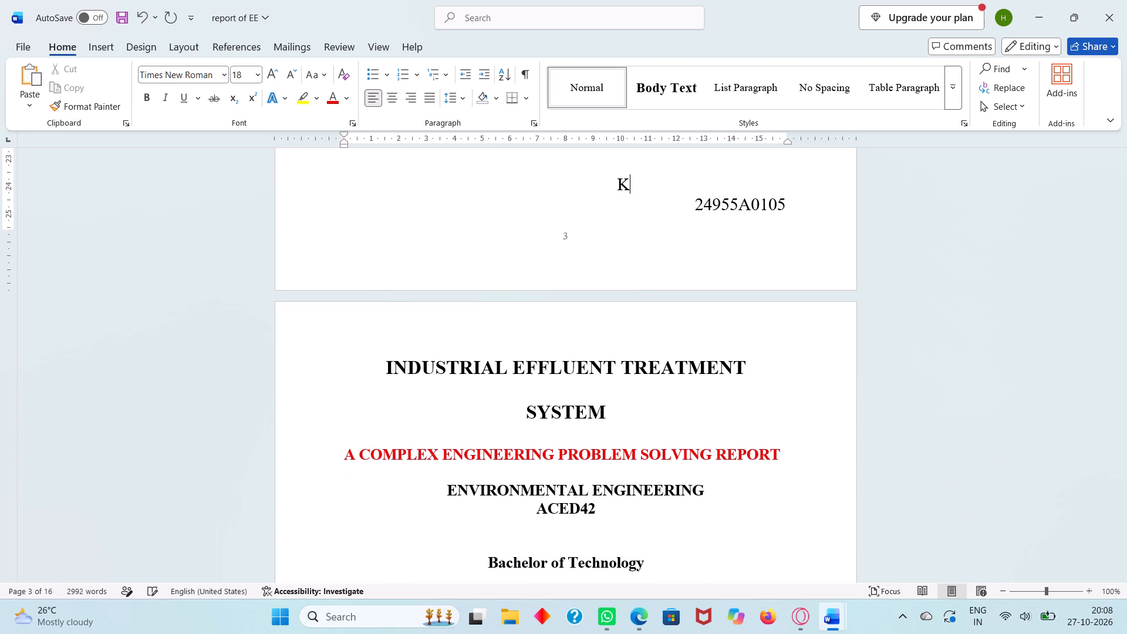
{"action": "key", "text": "BackSpace"}
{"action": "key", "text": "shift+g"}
{"action": "key", "text": "BackSpace"}
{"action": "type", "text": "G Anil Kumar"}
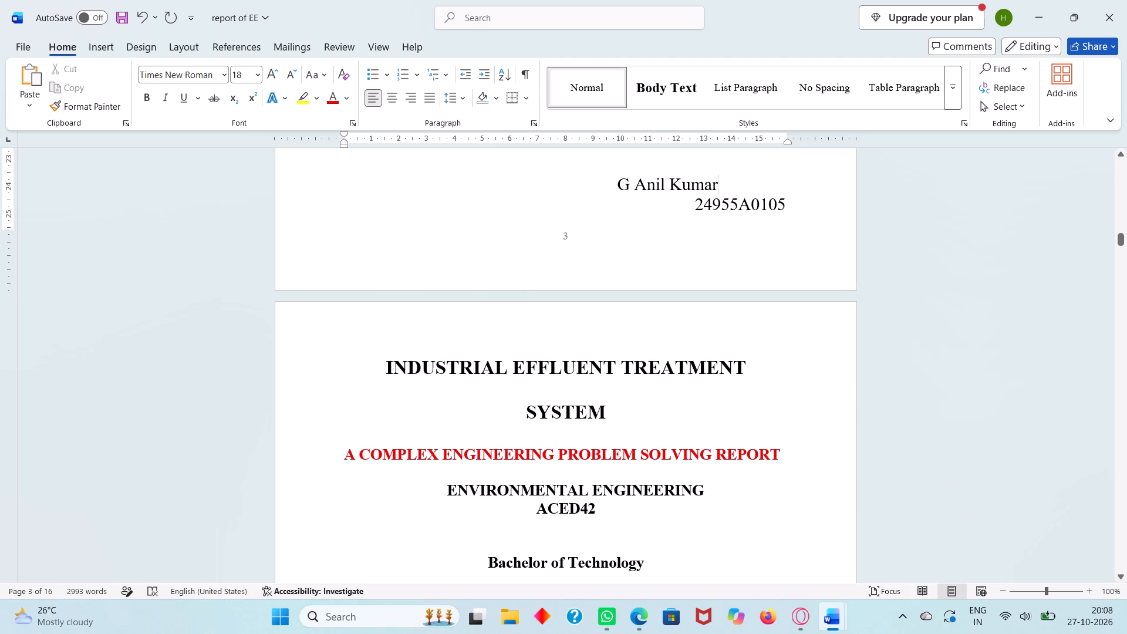
Pad the start of the page 3 name line with spaces so it ends flush with the roll number below.
{"action": "left_click", "coordinate": [626, 191]}
{"action": "key", "text": "Left"}
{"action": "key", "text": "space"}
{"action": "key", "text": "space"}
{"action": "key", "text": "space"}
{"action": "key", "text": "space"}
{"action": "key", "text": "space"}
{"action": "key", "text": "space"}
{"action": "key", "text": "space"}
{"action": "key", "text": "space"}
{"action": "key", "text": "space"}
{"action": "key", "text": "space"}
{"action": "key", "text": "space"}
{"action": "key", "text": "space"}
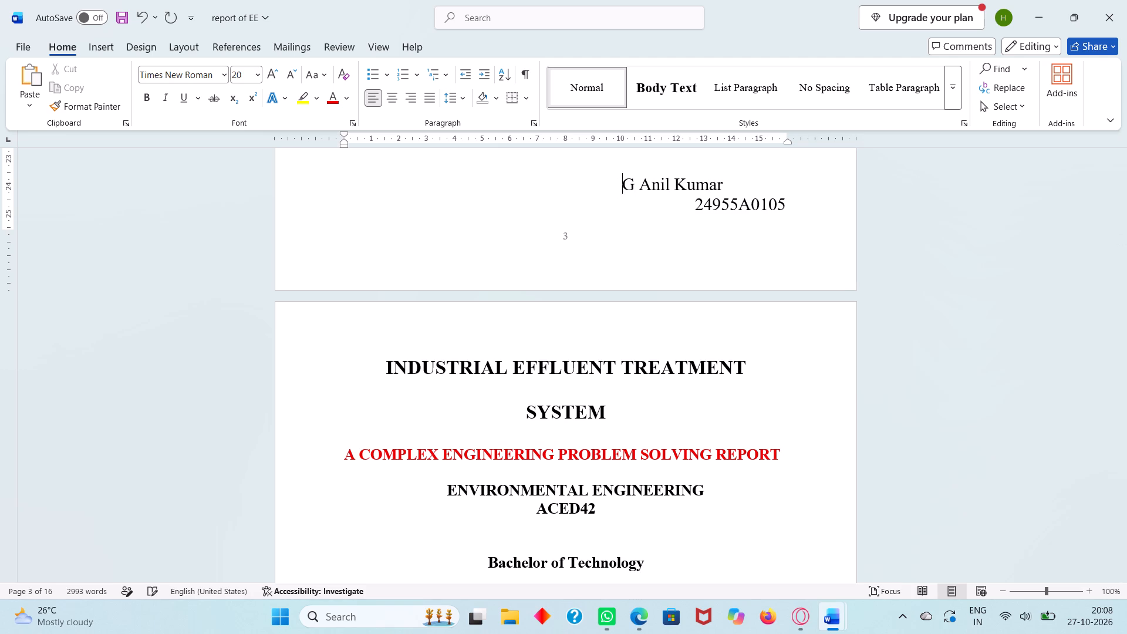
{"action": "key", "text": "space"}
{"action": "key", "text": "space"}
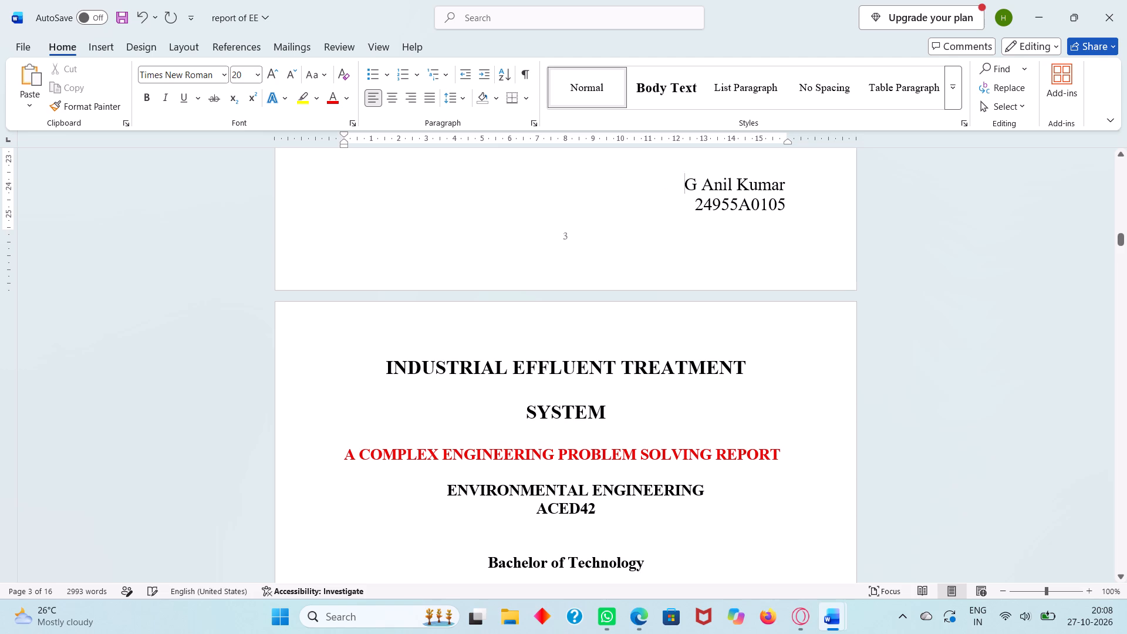
Update the roll number at the bottom of page 3 to the second student's by changing its final digit to 2.
{"action": "left_click", "coordinate": [788, 205]}
{"action": "key", "text": "BackSpace"}
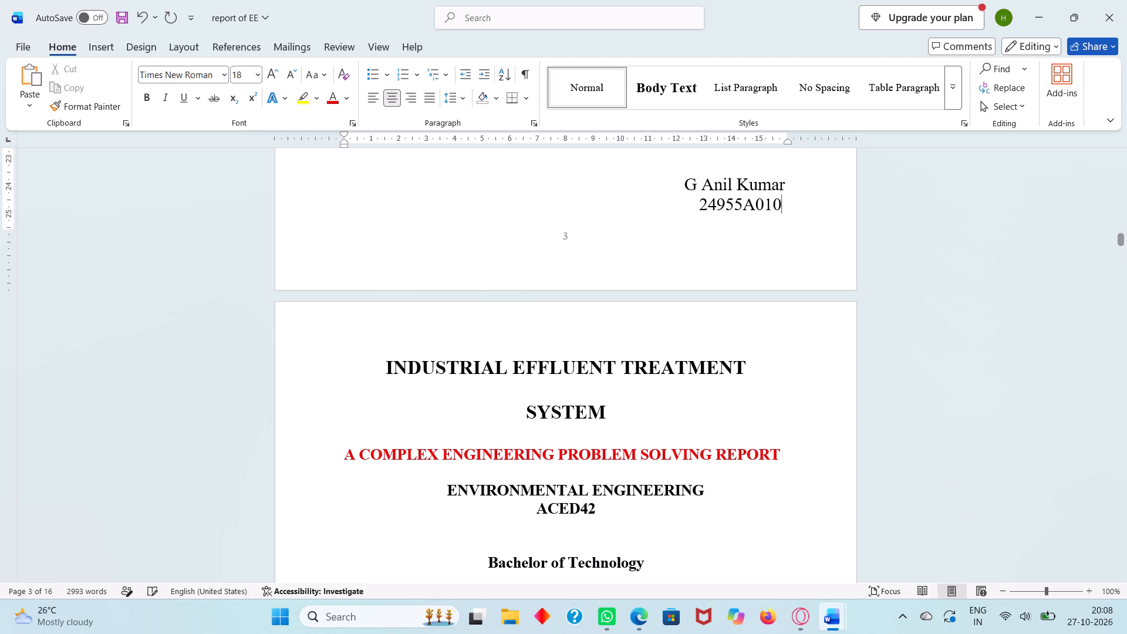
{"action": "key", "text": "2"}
{"action": "key", "text": "BackSpace"}
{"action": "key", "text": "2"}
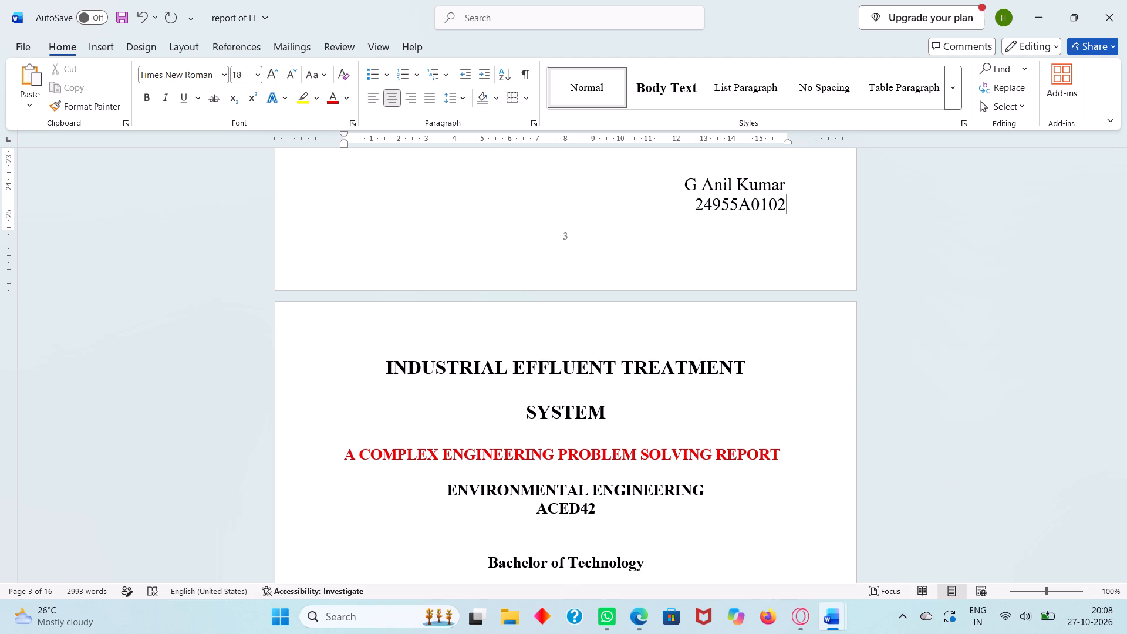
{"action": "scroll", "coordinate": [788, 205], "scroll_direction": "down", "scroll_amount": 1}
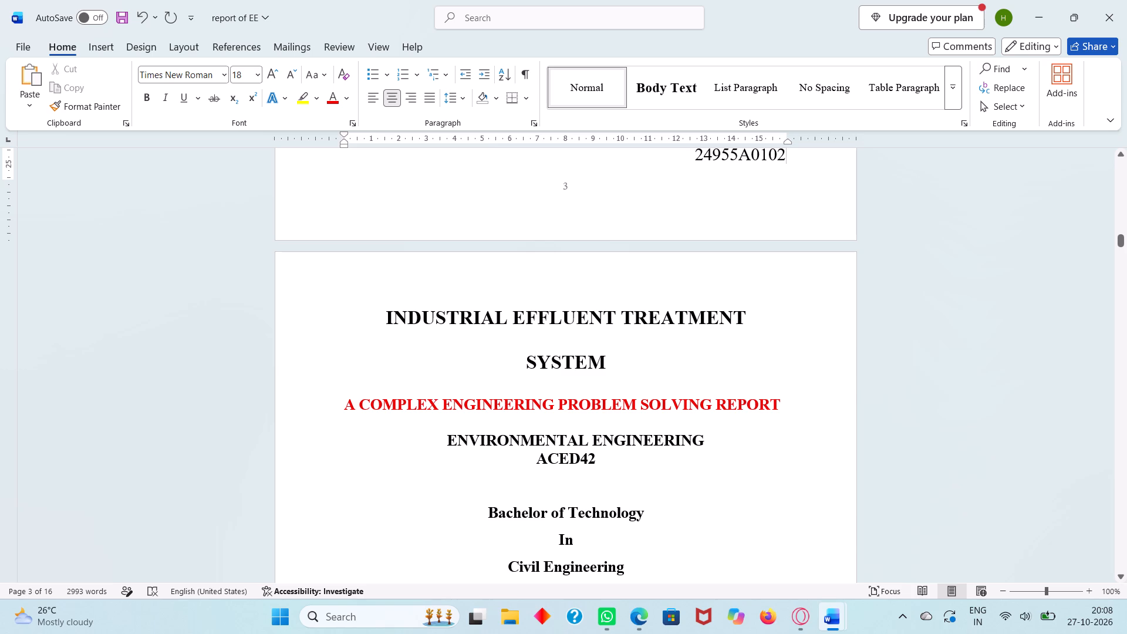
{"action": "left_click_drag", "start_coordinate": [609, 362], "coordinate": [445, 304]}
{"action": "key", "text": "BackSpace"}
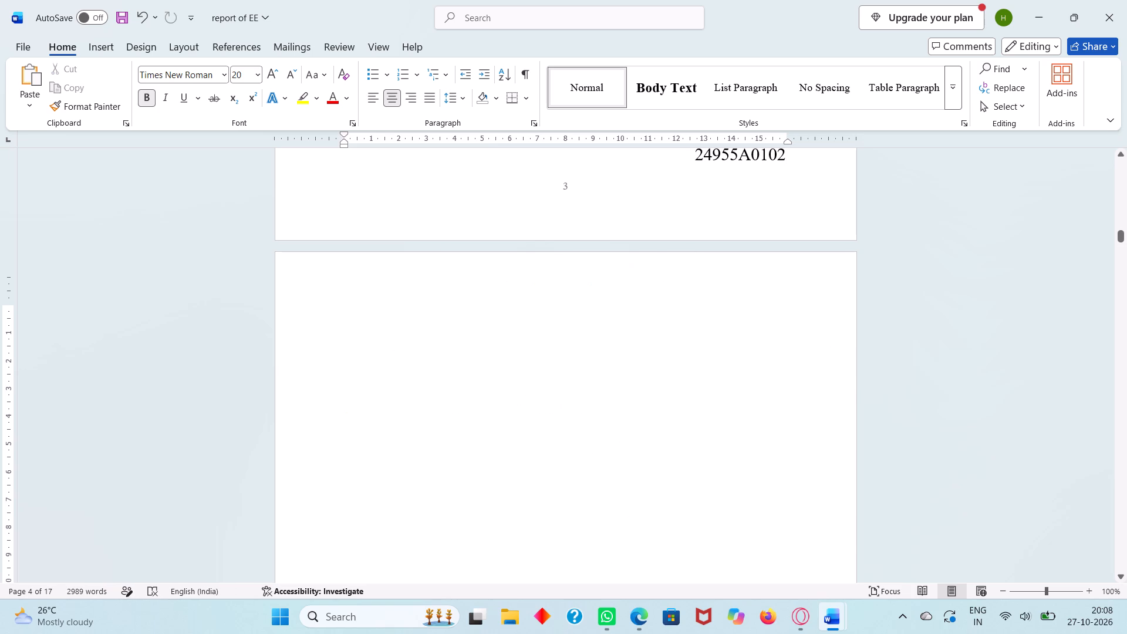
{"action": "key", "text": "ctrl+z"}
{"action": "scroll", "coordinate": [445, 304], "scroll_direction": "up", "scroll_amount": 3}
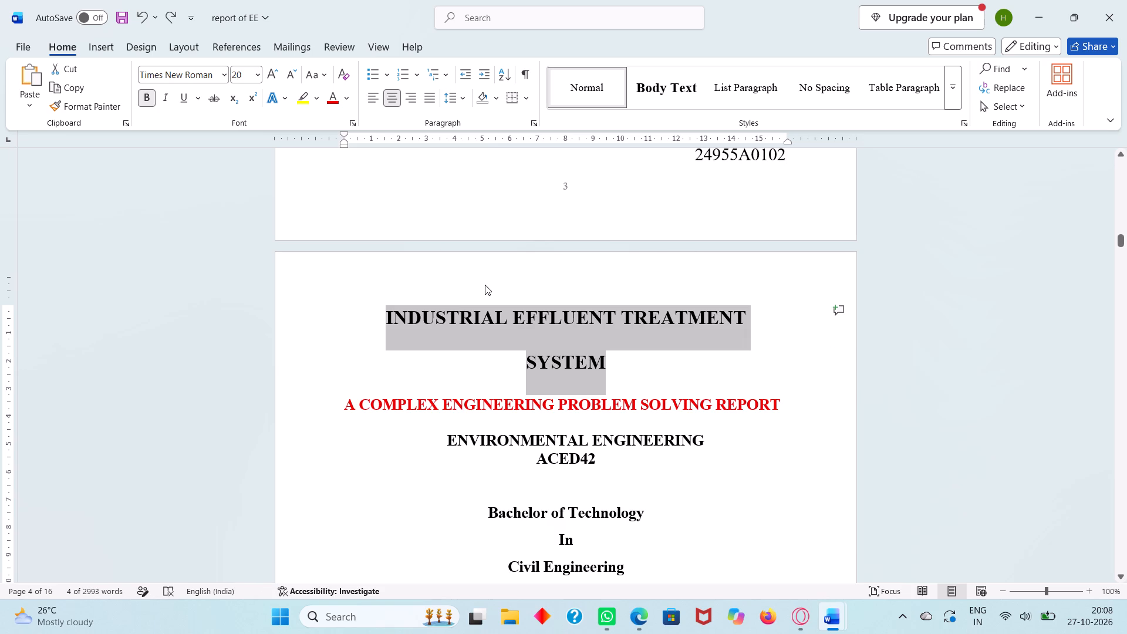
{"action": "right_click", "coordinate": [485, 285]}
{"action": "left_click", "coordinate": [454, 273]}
Replace the page 4 title "INDUSTRIAL EFFLUENT TREATMENT SYSTEM" with a copy of page 3's "AI-Based Water Quality Prediction and Early Warning System".
{"action": "left_click", "coordinate": [626, 369]}
{"action": "key", "text": "BackSpace"}
{"action": "key", "text": "BackSpace"}
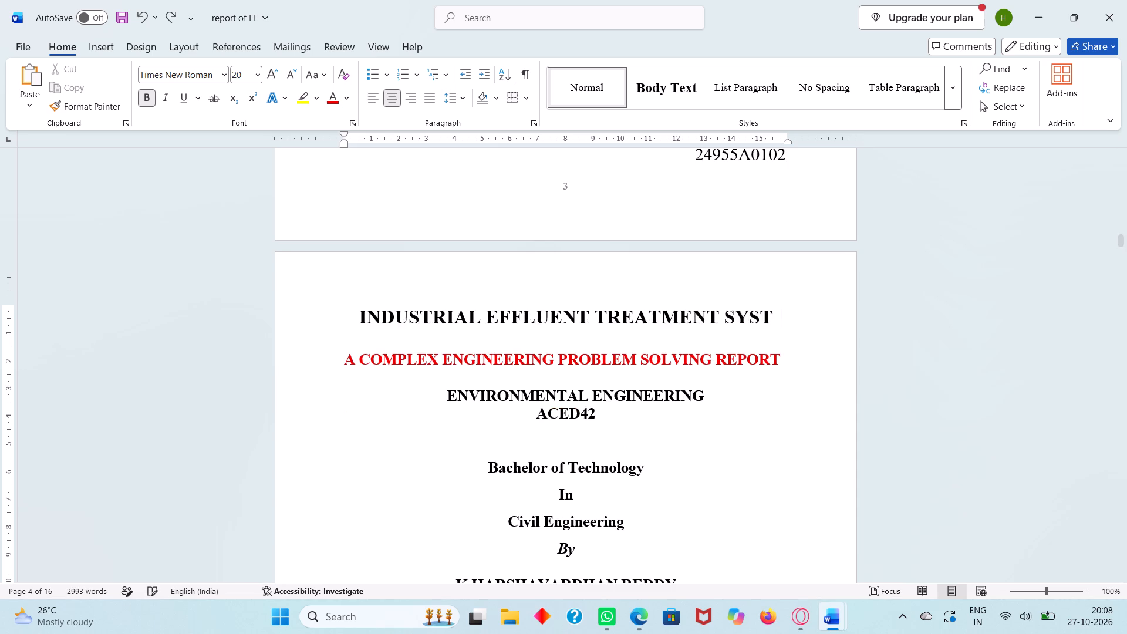
{"action": "key", "text": "BackSpace"}
{"action": "key", "text": "BackSpace"}
{"action": "key", "text": "BackSpace"}
{"action": "key", "text": "BackSpace"}
{"action": "key", "text": "BackSpace"}
{"action": "key", "text": "BackSpace"}
{"action": "key", "text": "BackSpace"}
{"action": "key", "text": "BackSpace"}
{"action": "key", "text": "BackSpace"}
{"action": "key", "text": "BackSpace"}
{"action": "key", "text": "BackSpace"}
{"action": "key", "text": "BackSpace"}
{"action": "key", "text": "BackSpace"}
{"action": "key", "text": "BackSpace"}
{"action": "key", "text": "BackSpace"}
{"action": "key", "text": "BackSpace"}
{"action": "key", "text": "BackSpace"}
{"action": "key", "text": "BackSpace"}
{"action": "key", "text": "BackSpace"}
{"action": "key", "text": "BackSpace"}
{"action": "key", "text": "BackSpace"}
{"action": "key", "text": "BackSpace"}
{"action": "key", "text": "BackSpace"}
{"action": "key", "text": "BackSpace"}
{"action": "key", "text": "BackSpace"}
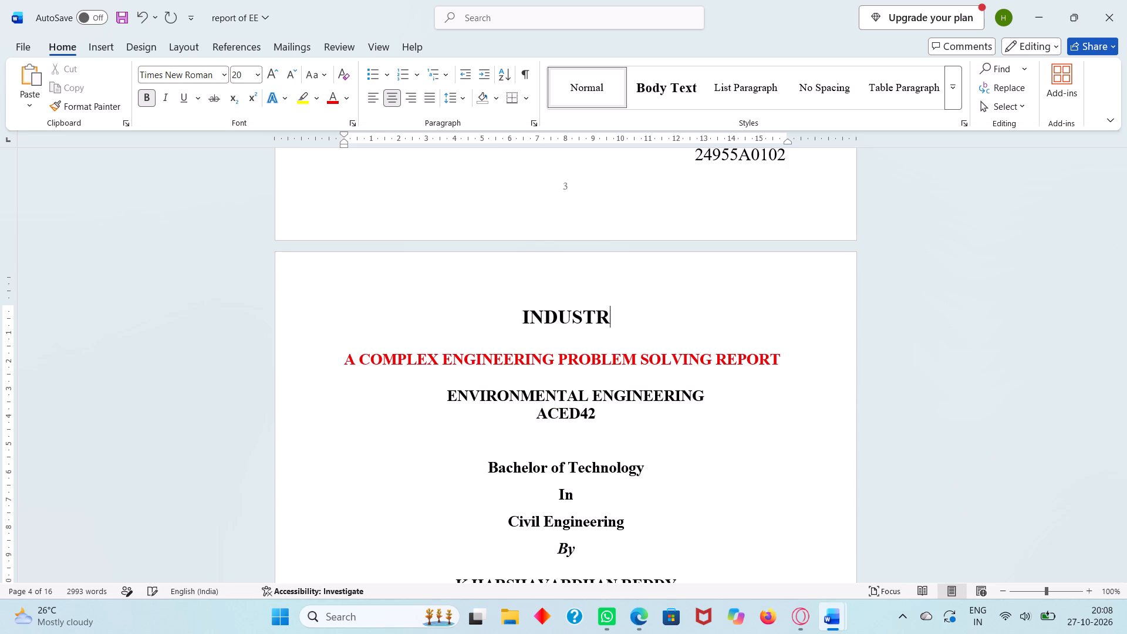
{"action": "key", "text": "BackSpace"}
{"action": "key", "text": "BackSpace"}
{"action": "key", "text": "BackSpace"}
{"action": "key", "text": "BackSpace"}
{"action": "key", "text": "BackSpace"}
{"action": "key", "text": "BackSpace"}
{"action": "scroll", "coordinate": [620, 364], "scroll_direction": "up", "scroll_amount": 1}
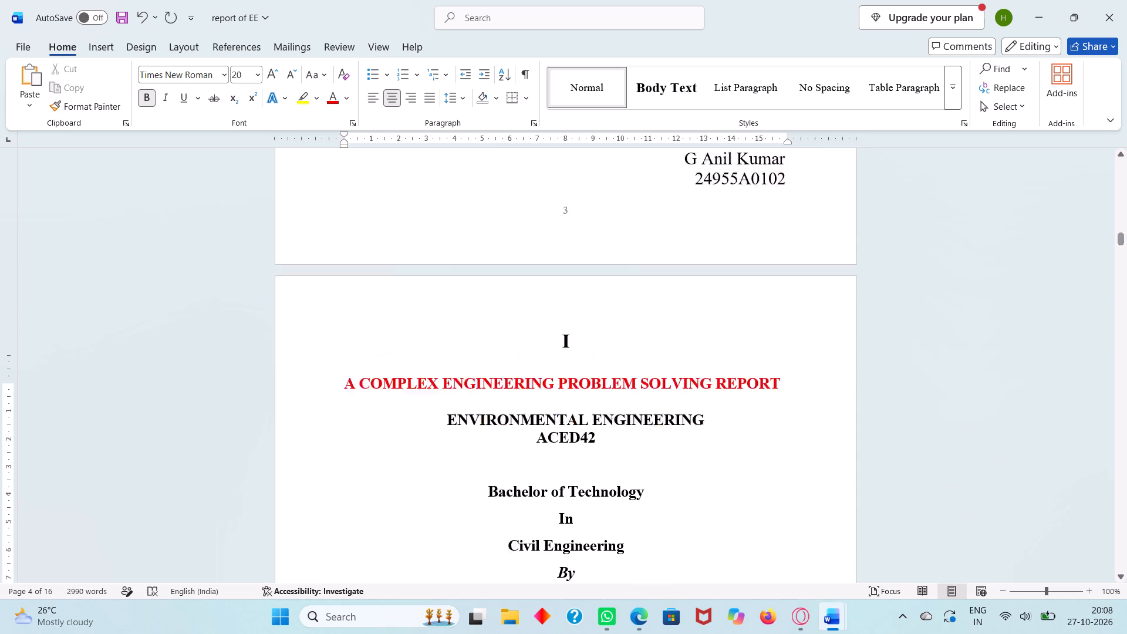
{"action": "scroll", "coordinate": [620, 364], "scroll_direction": "up", "scroll_amount": 5}
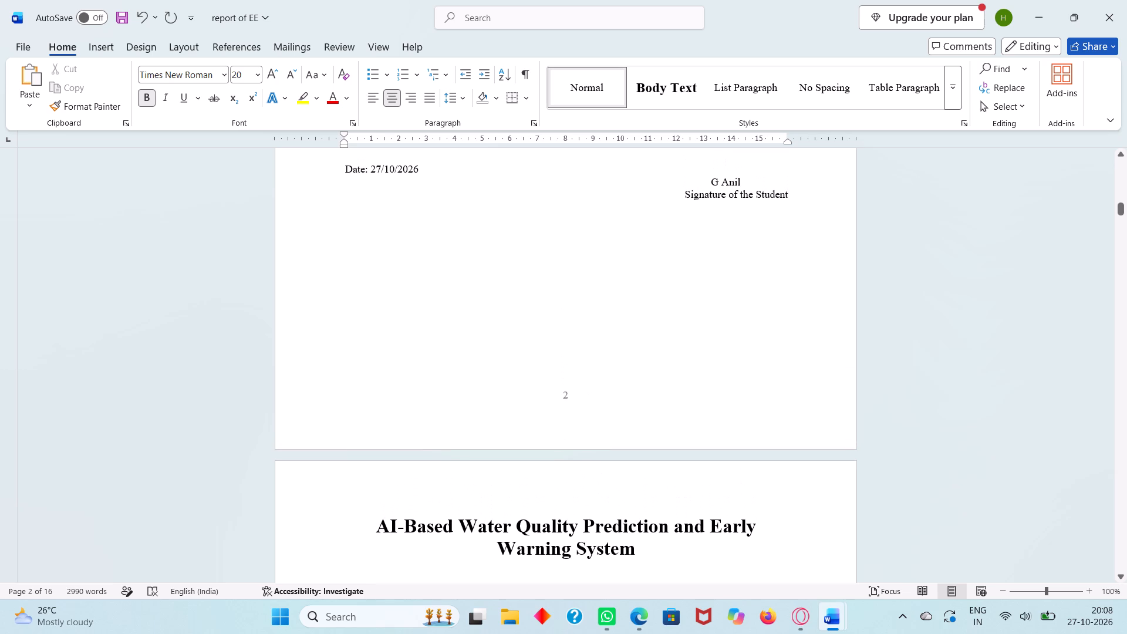
{"action": "left_click", "coordinate": [553, 520]}
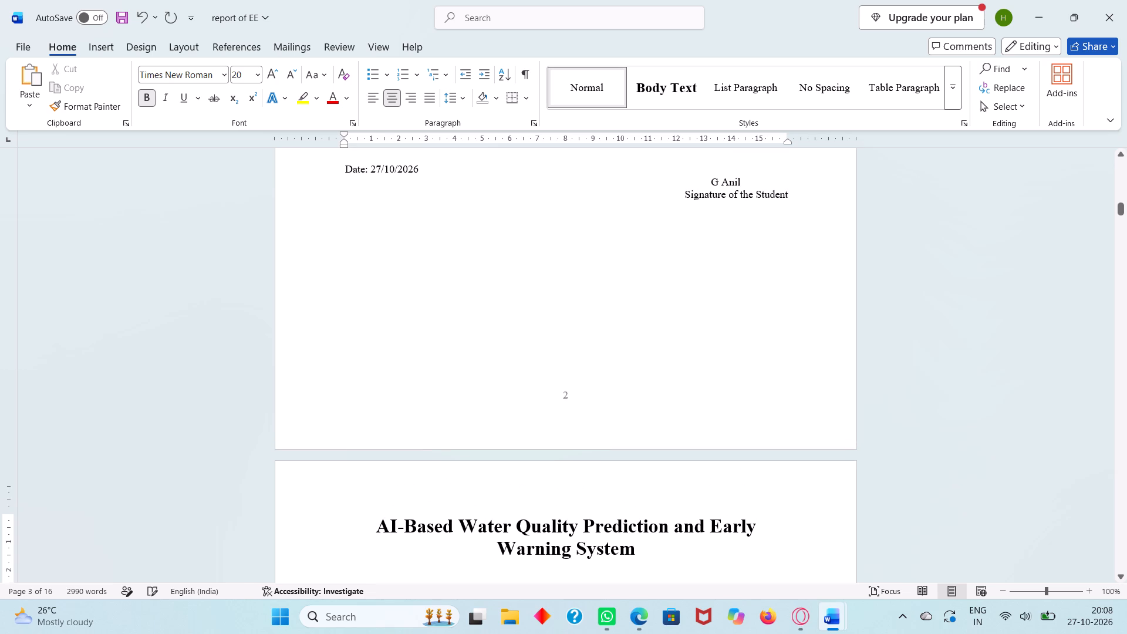
{"action": "left_click_drag", "start_coordinate": [636, 557], "coordinate": [577, 543]}
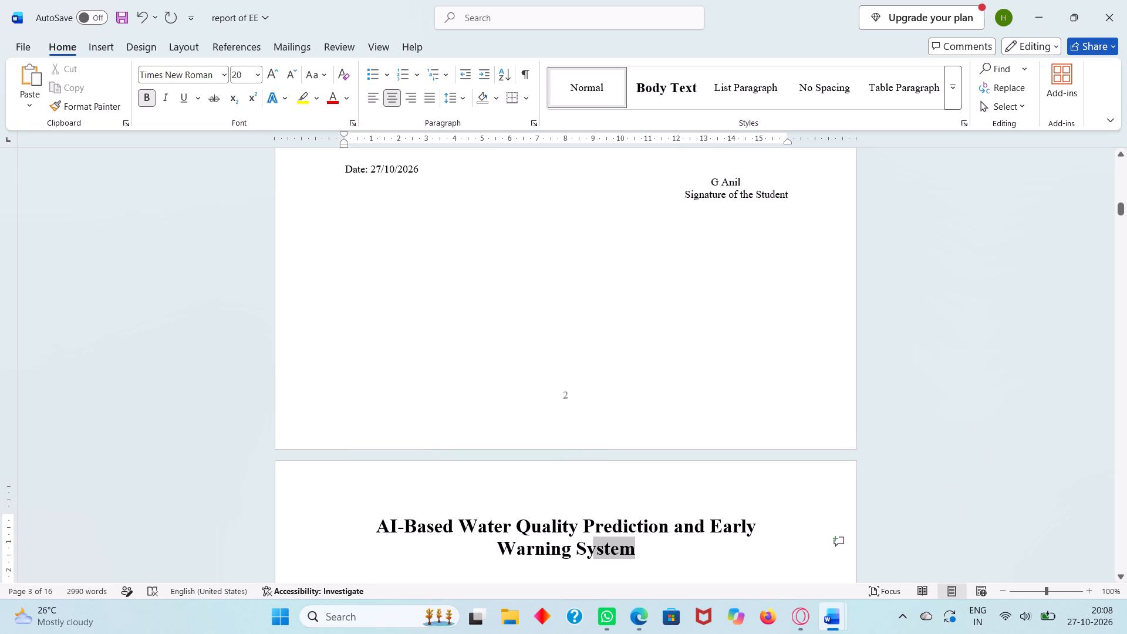
{"action": "left_click_drag", "start_coordinate": [577, 543], "coordinate": [376, 524]}
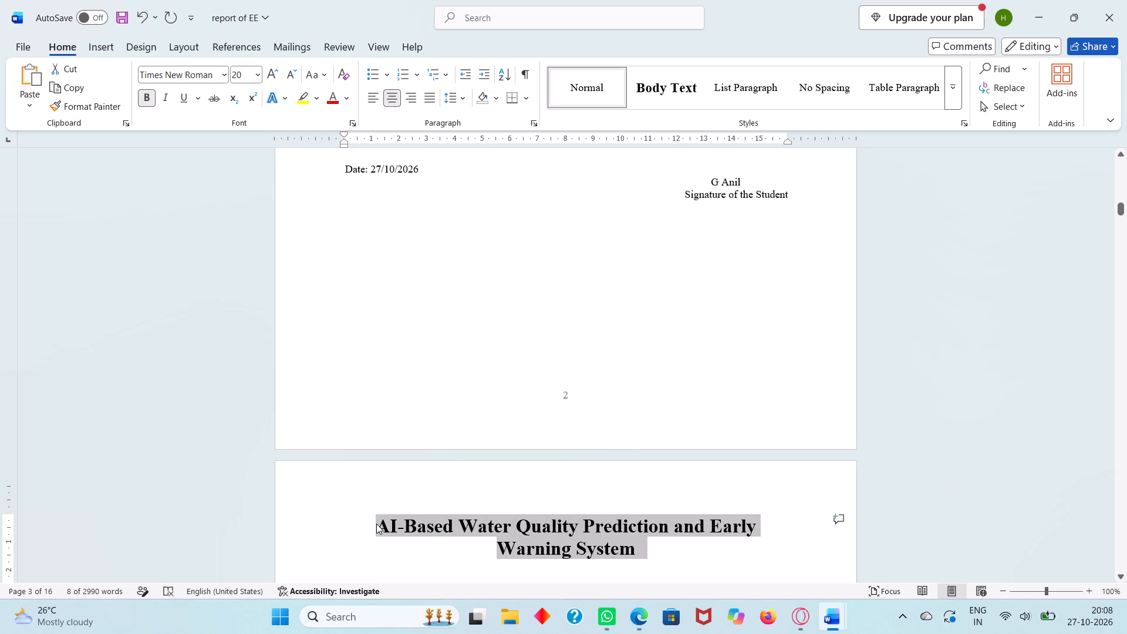
{"action": "key", "text": "ctrl+c"}
{"action": "scroll", "coordinate": [482, 502], "scroll_direction": "down", "scroll_amount": 6}
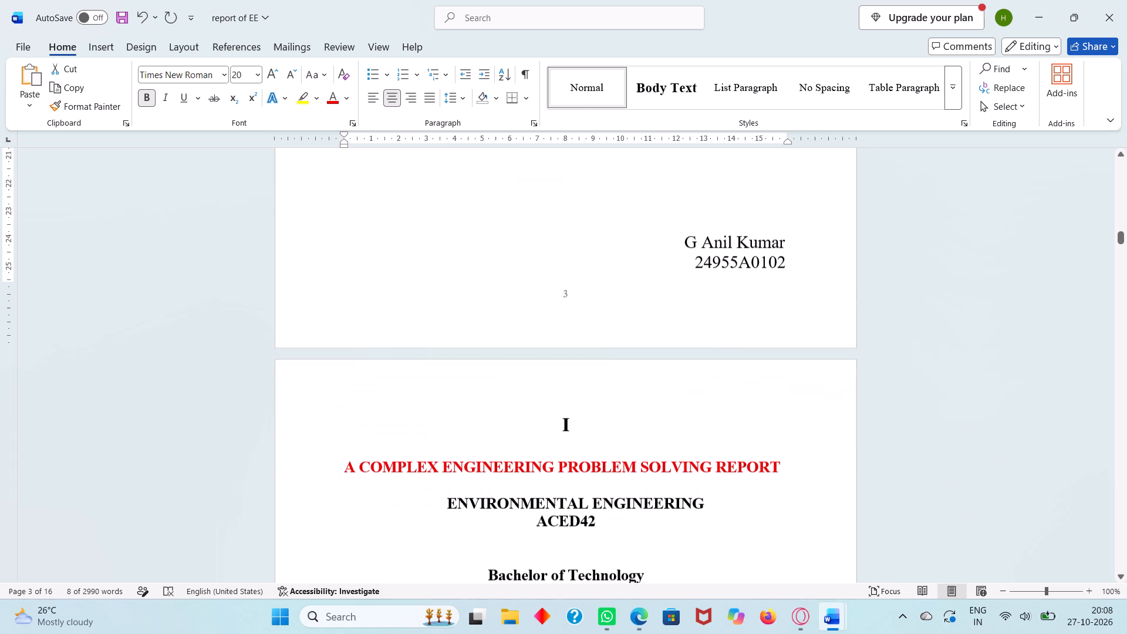
{"action": "left_click", "coordinate": [572, 417]}
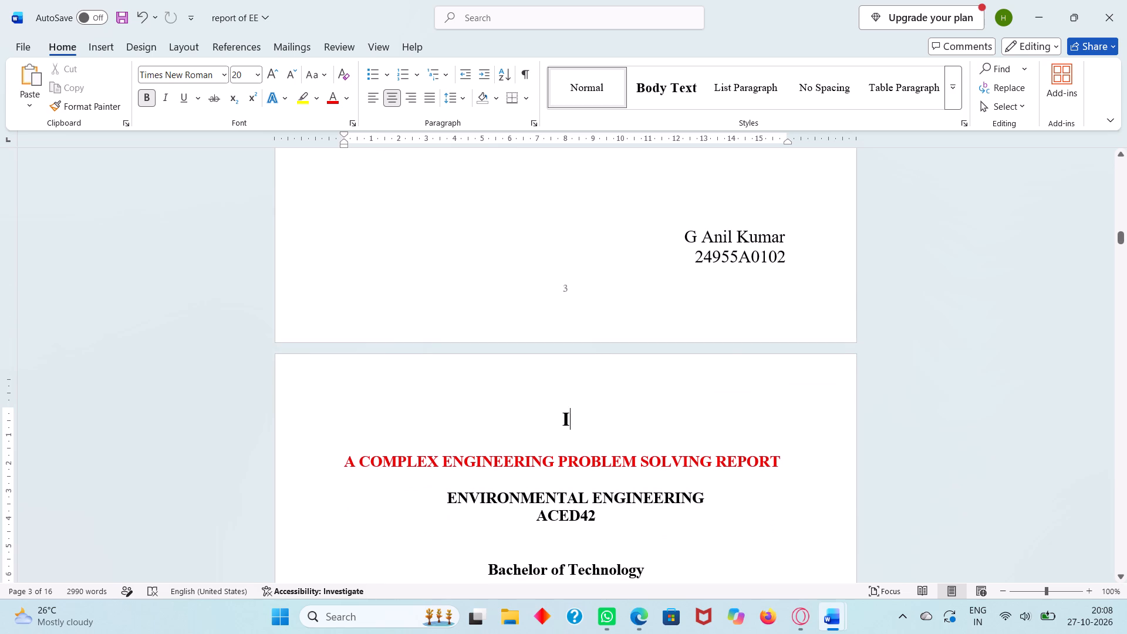
{"action": "key", "text": "ctrl+v"}
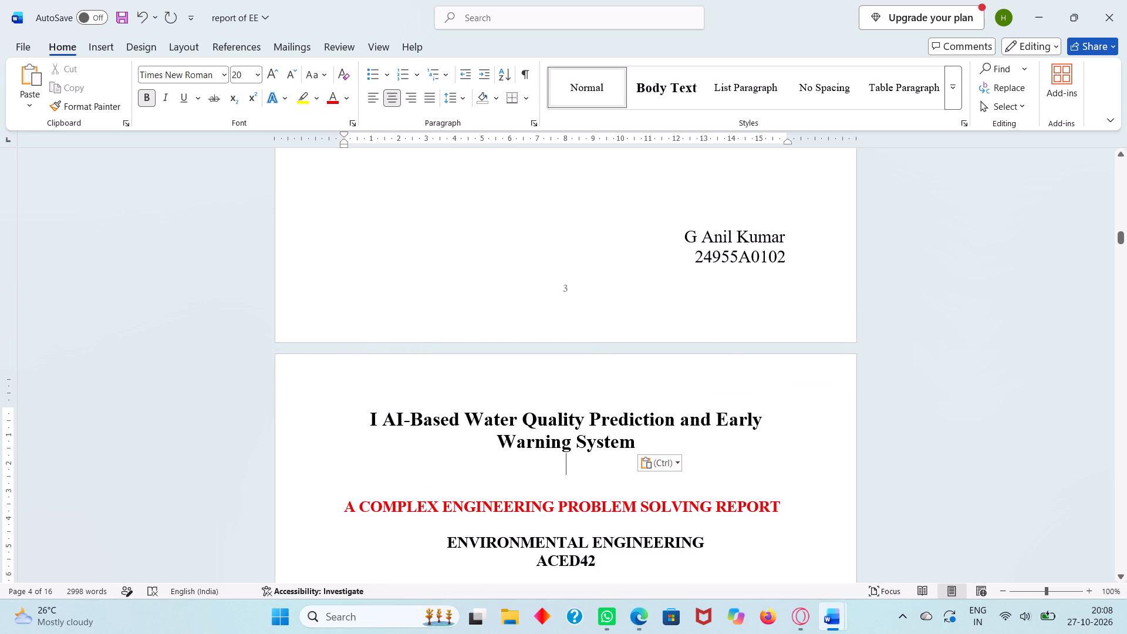
{"action": "left_click", "coordinate": [382, 421]}
{"action": "key", "text": "BackSpace"}
{"action": "key", "text": "BackSpace"}
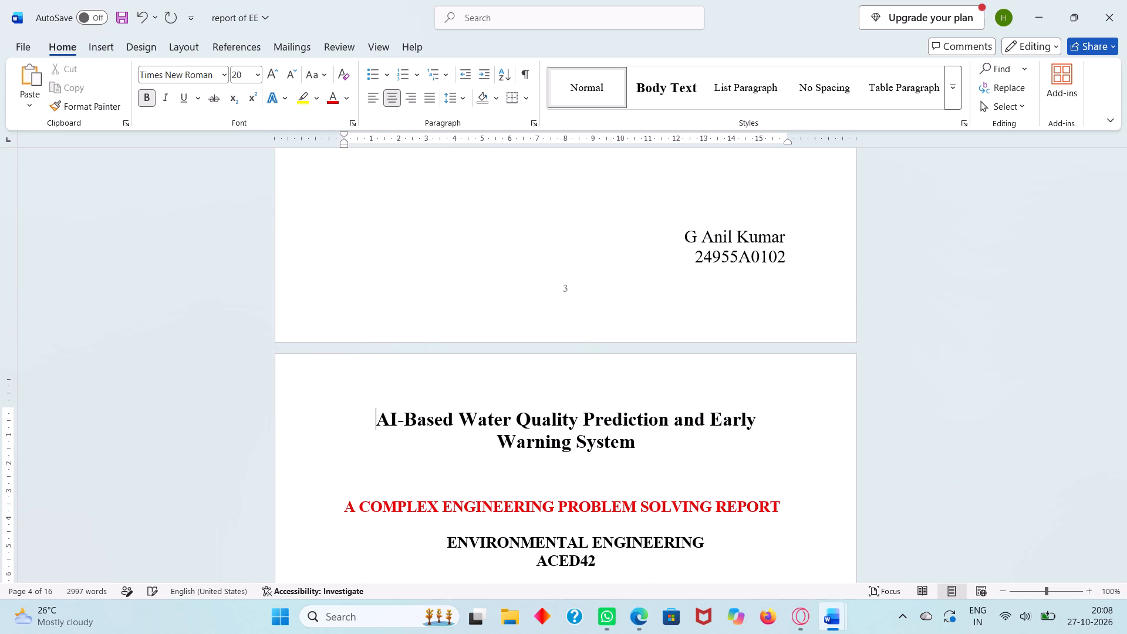
Replace the student name under "By" on page 4 with the second student's full name in capital letters.
{"action": "scroll", "coordinate": [558, 446], "scroll_direction": "down", "scroll_amount": 1}
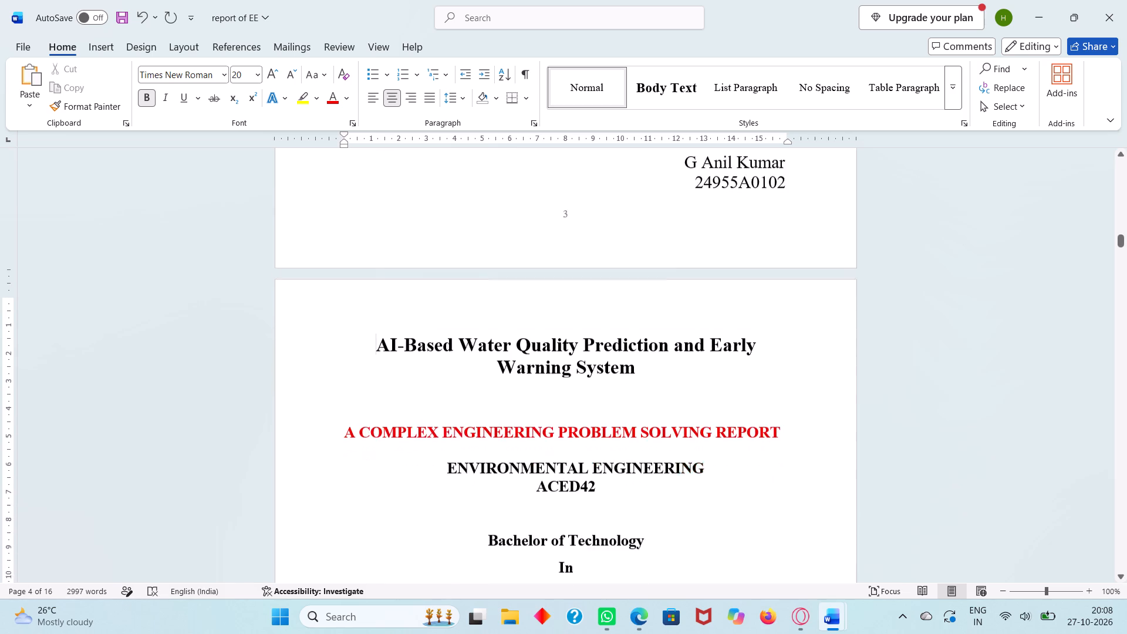
{"action": "scroll", "coordinate": [558, 446], "scroll_direction": "down", "scroll_amount": 1}
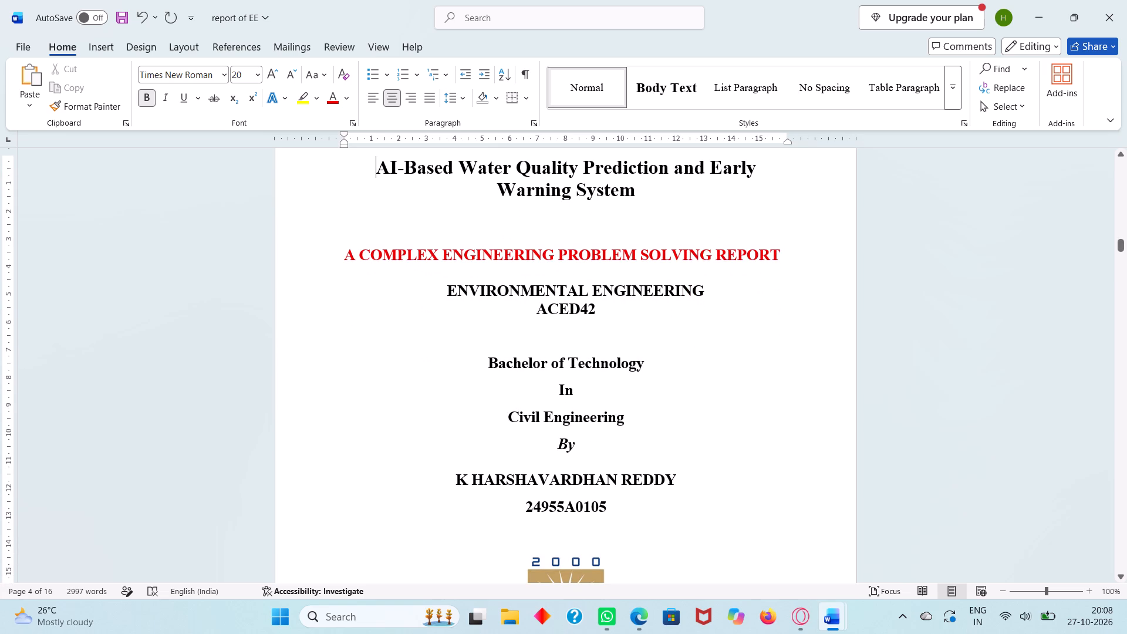
{"action": "scroll", "coordinate": [598, 402], "scroll_direction": "down", "scroll_amount": 2}
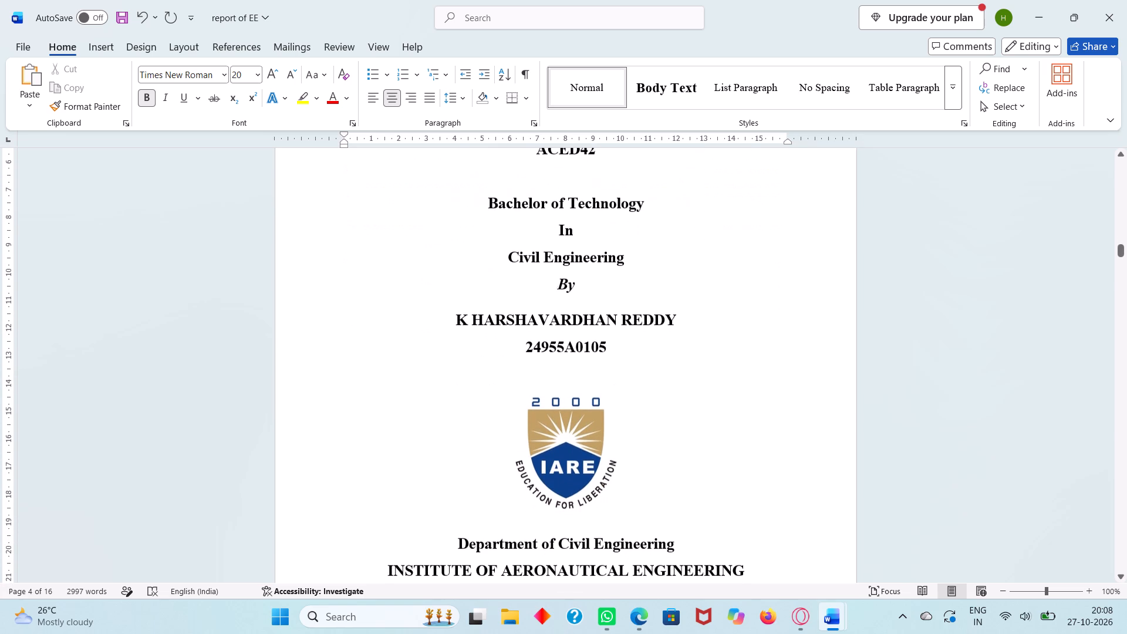
{"action": "left_click", "coordinate": [674, 317]}
{"action": "key", "text": "BackSpace"}
{"action": "key", "text": "BackSpace"}
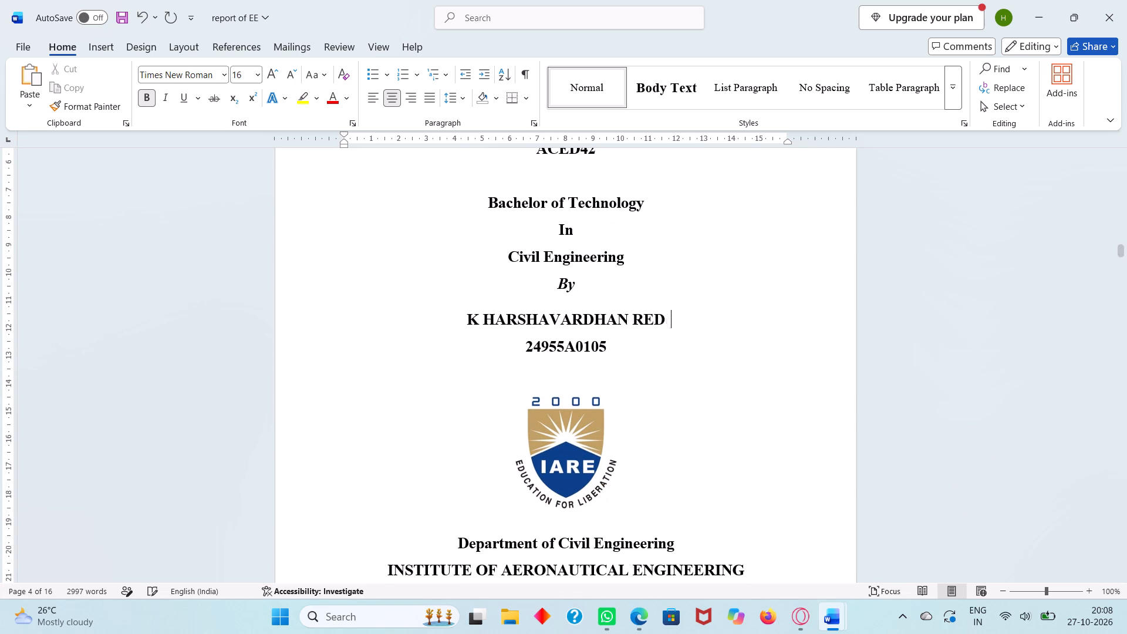
{"action": "key", "text": "BackSpace"}
{"action": "key", "text": "BackSpace"}
{"action": "key", "text": "BackSpace"}
{"action": "key", "text": "BackSpace"}
{"action": "key", "text": "BackSpace"}
{"action": "key", "text": "BackSpace"}
{"action": "key", "text": "BackSpace"}
{"action": "key", "text": "BackSpace"}
{"action": "key", "text": "BackSpace"}
{"action": "key", "text": "BackSpace"}
{"action": "key", "text": "BackSpace"}
{"action": "key", "text": "BackSpace"}
{"action": "key", "text": "BackSpace"}
{"action": "key", "text": "BackSpace"}
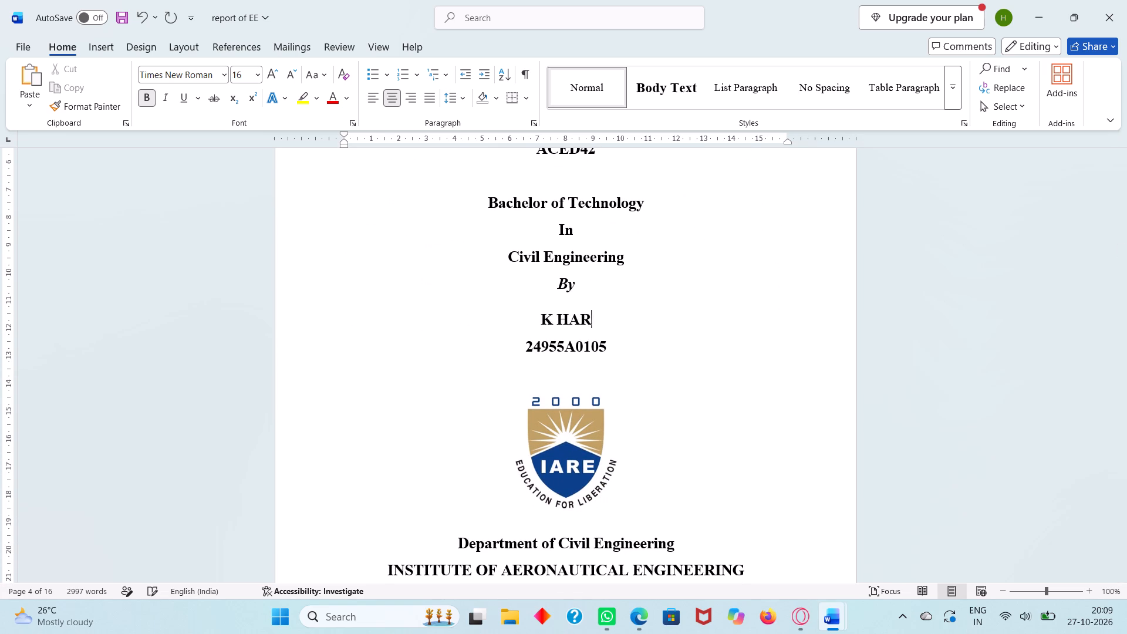
{"action": "key", "text": "BackSpace"}
{"action": "key", "text": "BackSpace"}
{"action": "key", "text": "BackSpace"}
{"action": "key", "text": "BackSpace"}
{"action": "key", "text": "BackSpace"}
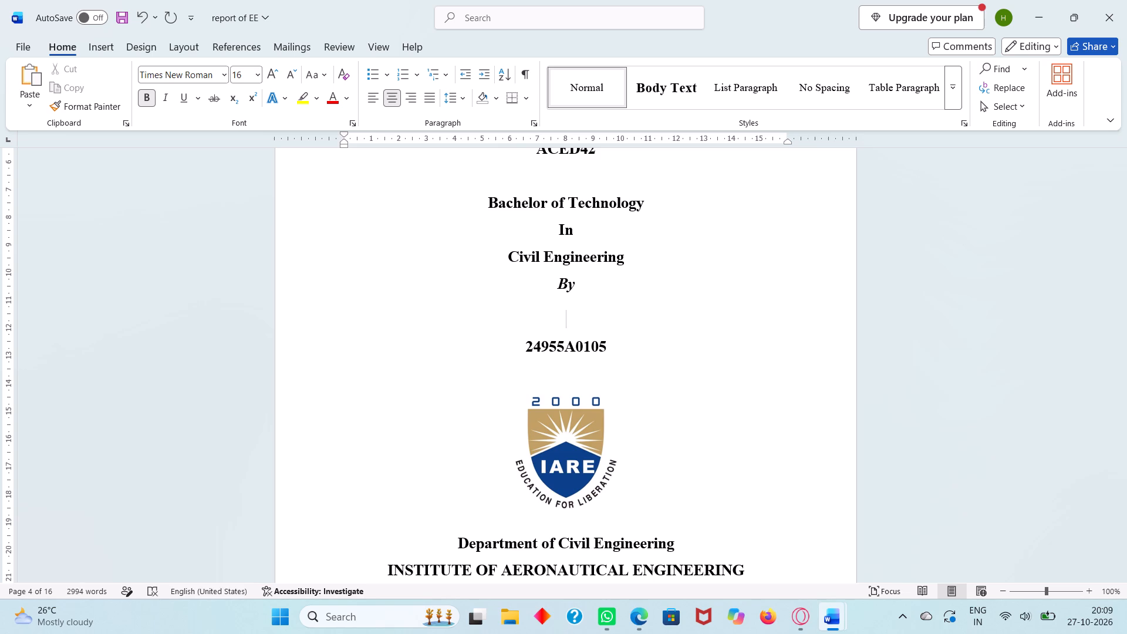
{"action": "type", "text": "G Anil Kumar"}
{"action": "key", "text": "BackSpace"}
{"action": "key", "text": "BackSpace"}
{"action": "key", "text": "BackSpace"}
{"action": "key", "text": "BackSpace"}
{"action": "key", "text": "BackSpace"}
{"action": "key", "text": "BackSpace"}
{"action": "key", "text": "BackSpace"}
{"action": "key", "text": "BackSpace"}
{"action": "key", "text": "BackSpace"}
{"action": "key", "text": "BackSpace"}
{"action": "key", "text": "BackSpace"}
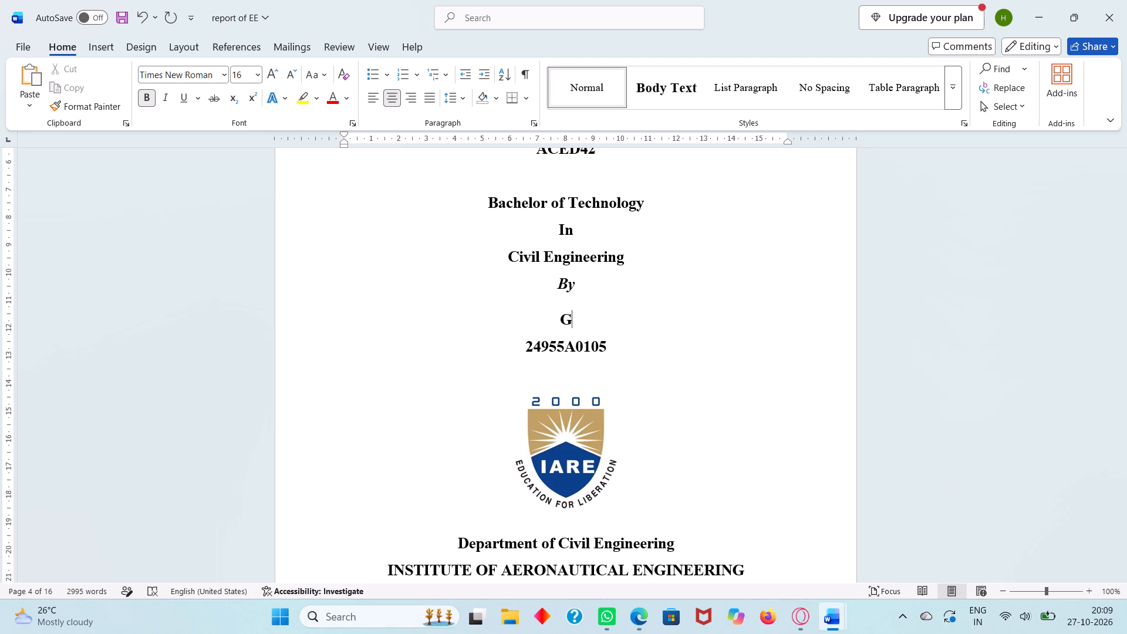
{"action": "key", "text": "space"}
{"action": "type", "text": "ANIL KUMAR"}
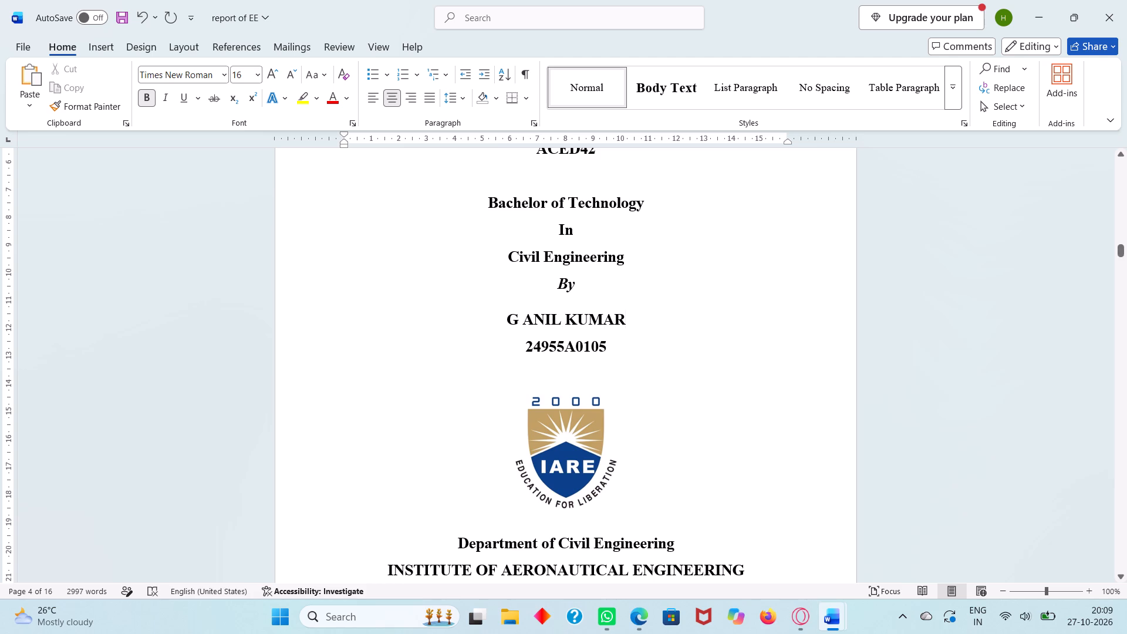
Update the roll number below the name on page 4 to the second student's by changing its final digit to 2.
{"action": "left_click", "coordinate": [605, 348]}
{"action": "key", "text": "BackSpace"}
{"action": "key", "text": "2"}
{"action": "key", "text": "BackSpace"}
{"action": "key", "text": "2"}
{"action": "key", "text": "BackSpace"}
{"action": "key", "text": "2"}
Delete the whole "INDUSTRIAL EFFLUENT TREATMENT SYSTEM" report body from page 5 to the end, and add an empty line starting a new page 5.
{"action": "scroll", "coordinate": [625, 403], "scroll_direction": "down", "scroll_amount": 3}
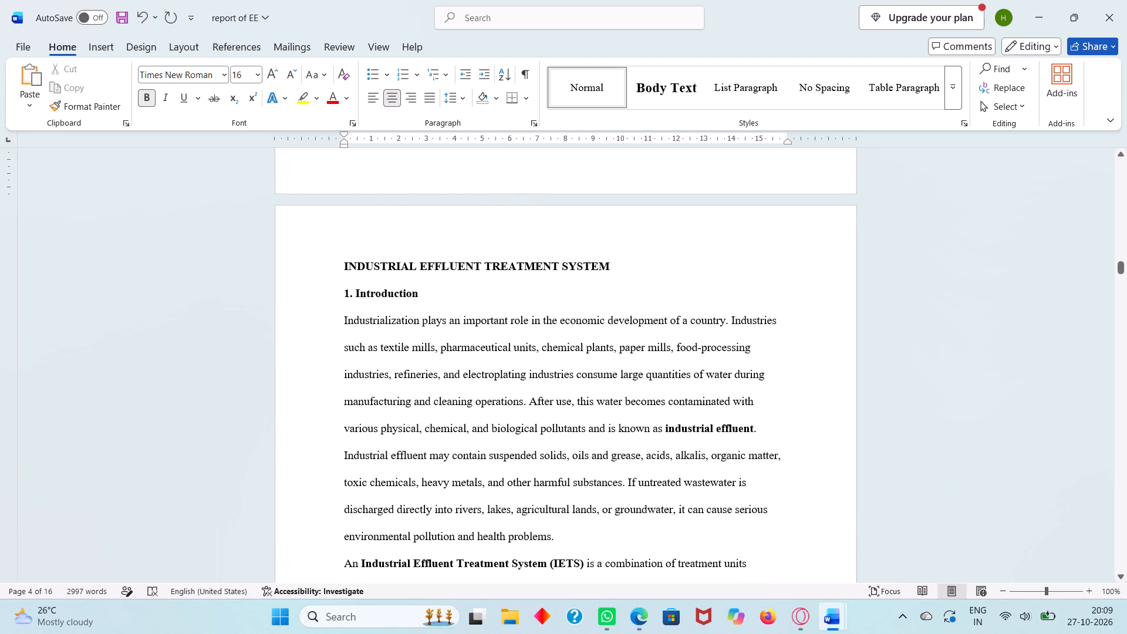
{"action": "left_click_drag", "start_coordinate": [343, 265], "coordinate": [558, 633]}
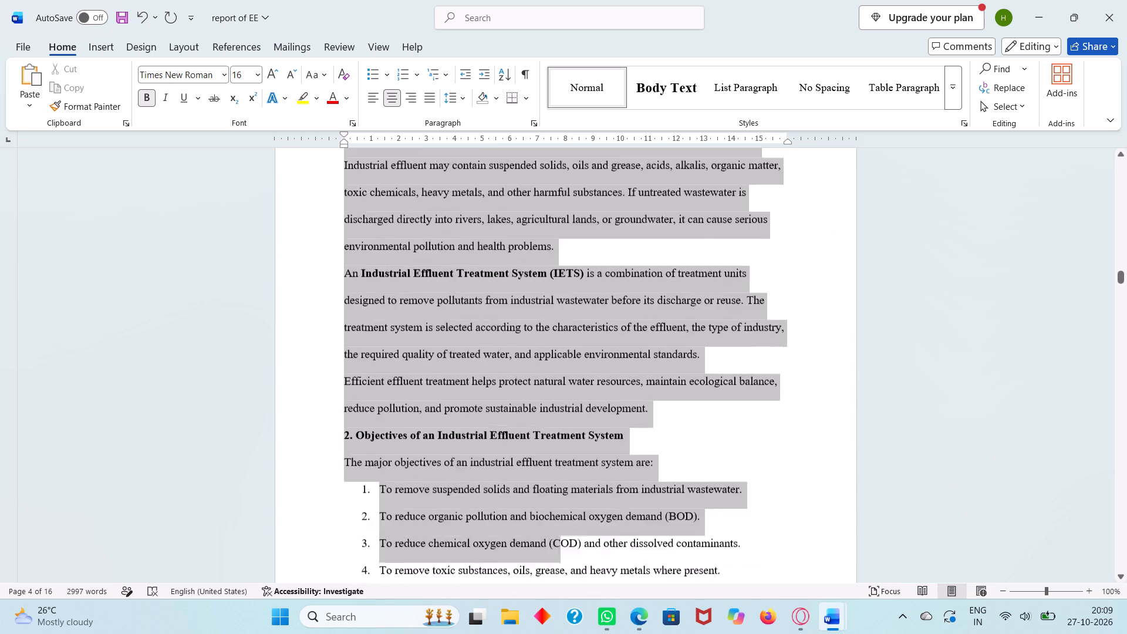
{"action": "left_click_drag", "start_coordinate": [558, 633], "coordinate": [559, 633]}
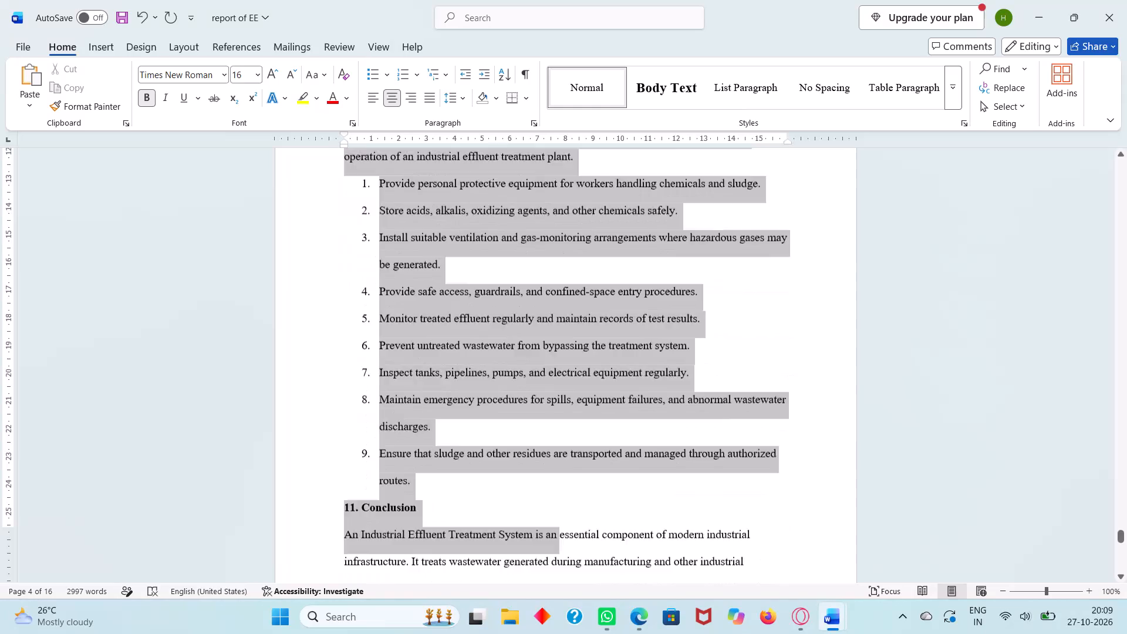
{"action": "left_click_drag", "start_coordinate": [559, 633], "coordinate": [539, 501]}
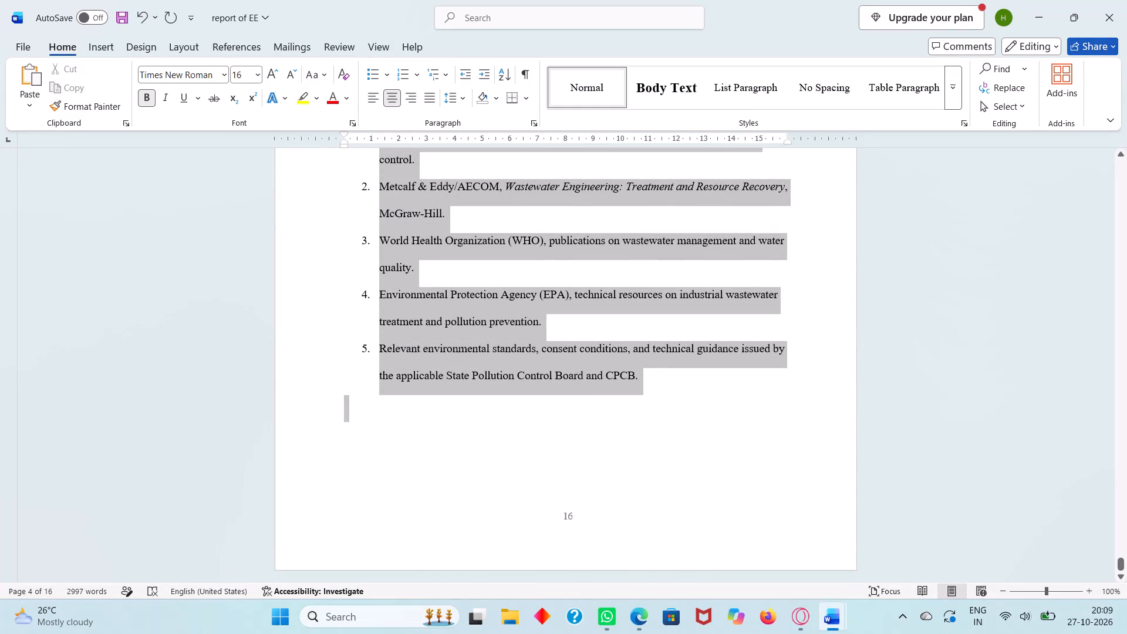
{"action": "left_click_drag", "start_coordinate": [539, 501], "coordinate": [539, 501]}
{"action": "key", "text": "BackSpace"}
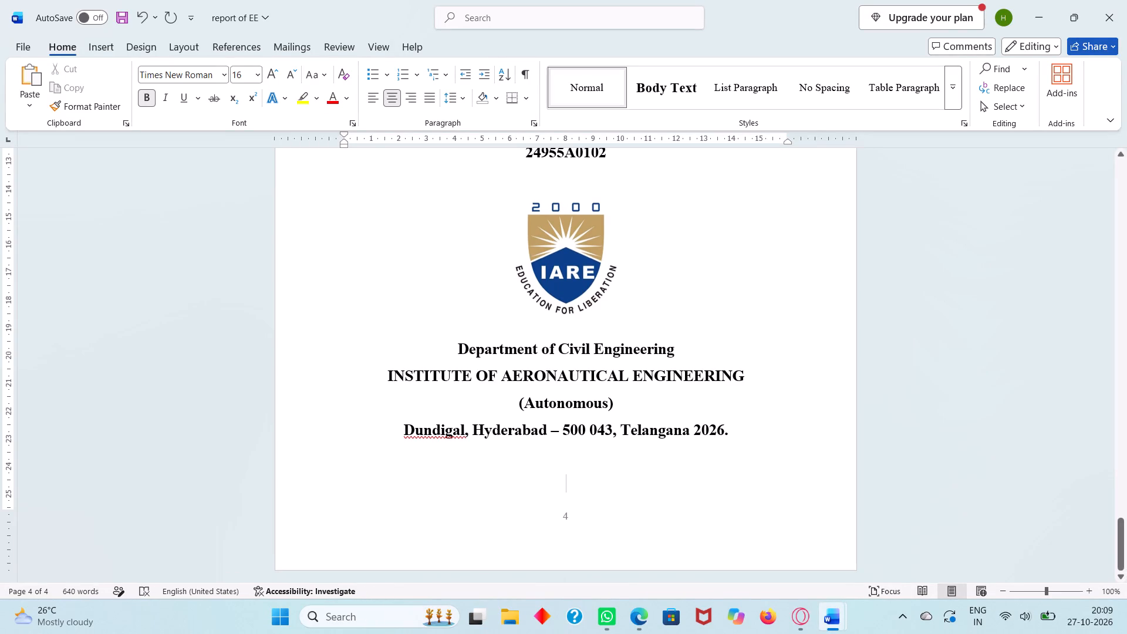
{"action": "key", "text": "Return"}
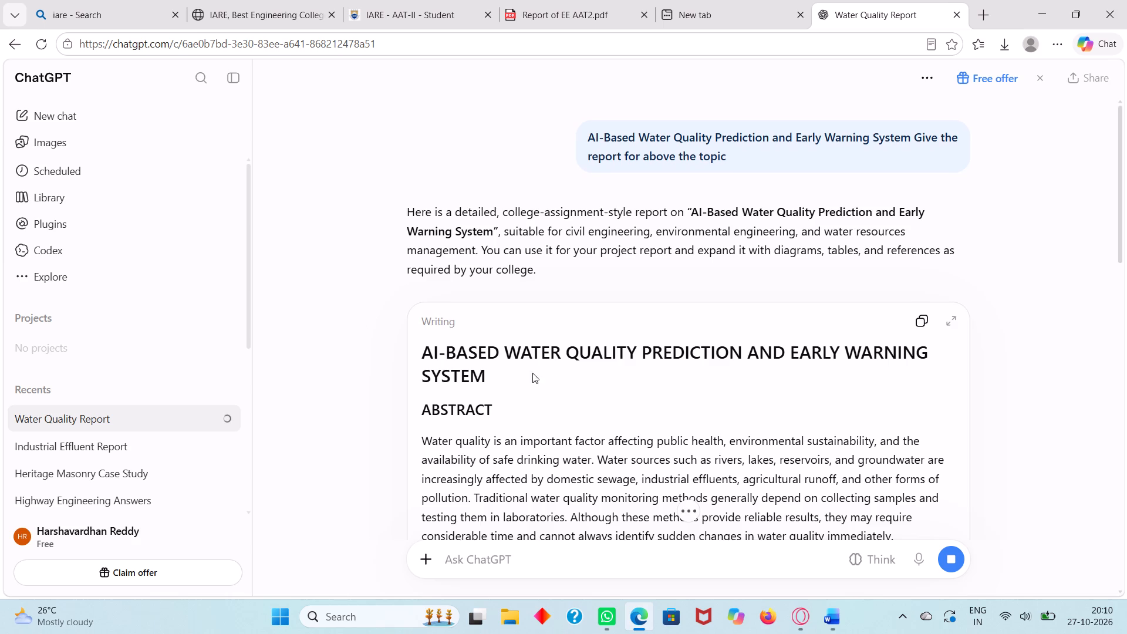
Read through the generated water quality report in the ChatGPT reply, from the abstract to the artificial intelligence algorithms section.
{"action": "scroll", "coordinate": [558, 377], "scroll_direction": "down", "scroll_amount": 5}
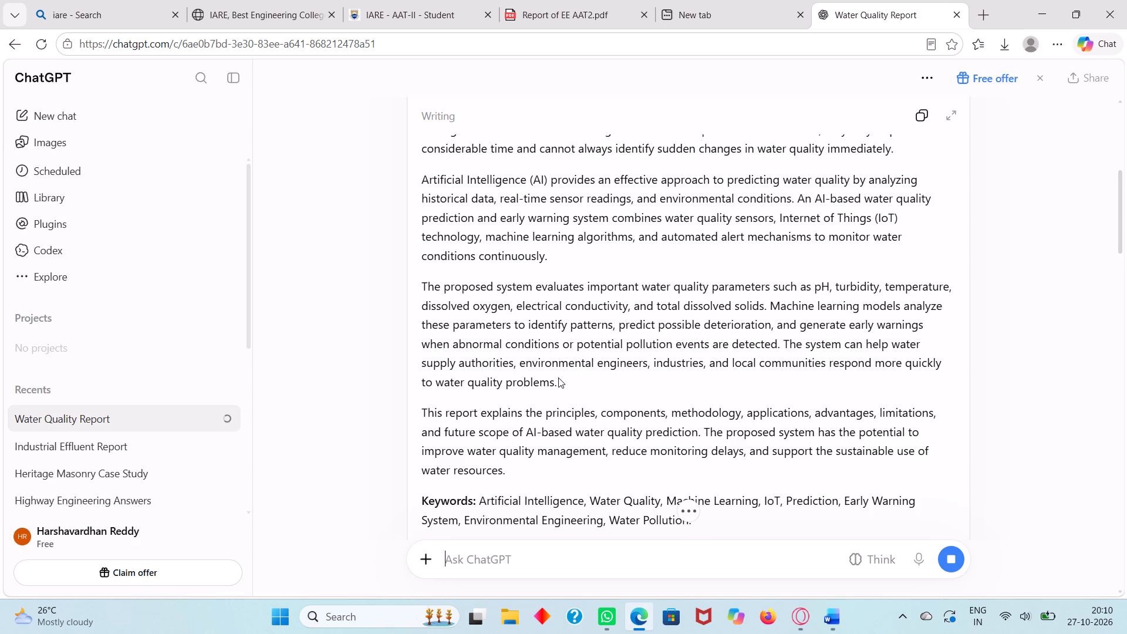
{"action": "scroll", "coordinate": [746, 344], "scroll_direction": "down", "scroll_amount": 4}
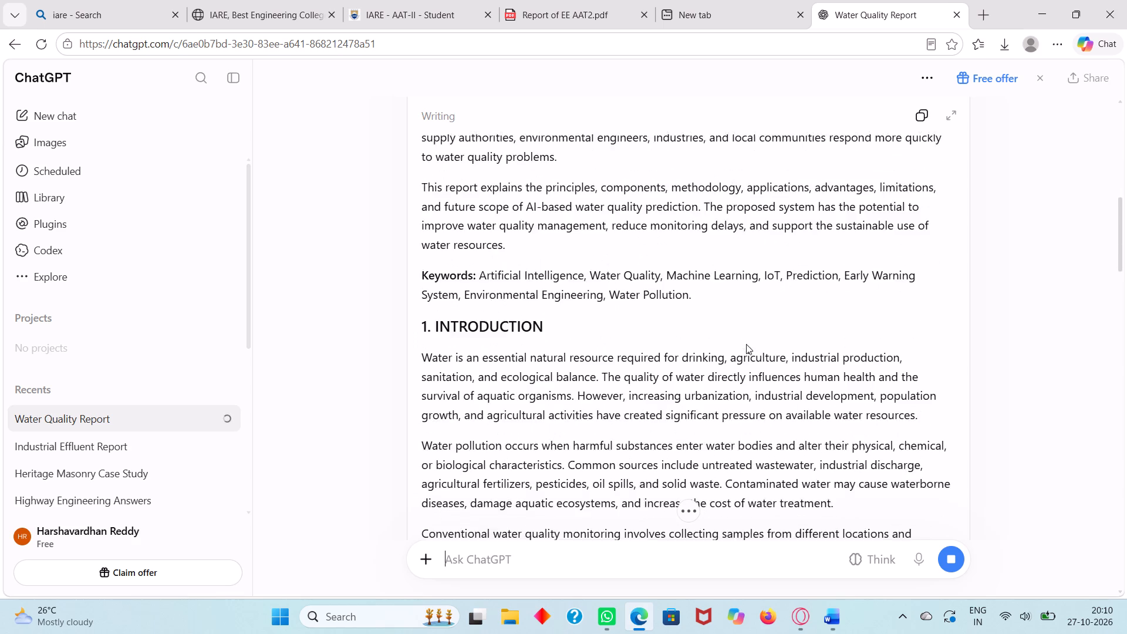
{"action": "scroll", "coordinate": [746, 344], "scroll_direction": "down", "scroll_amount": 4}
{"action": "scroll", "coordinate": [746, 344], "scroll_direction": "up", "scroll_amount": 1}
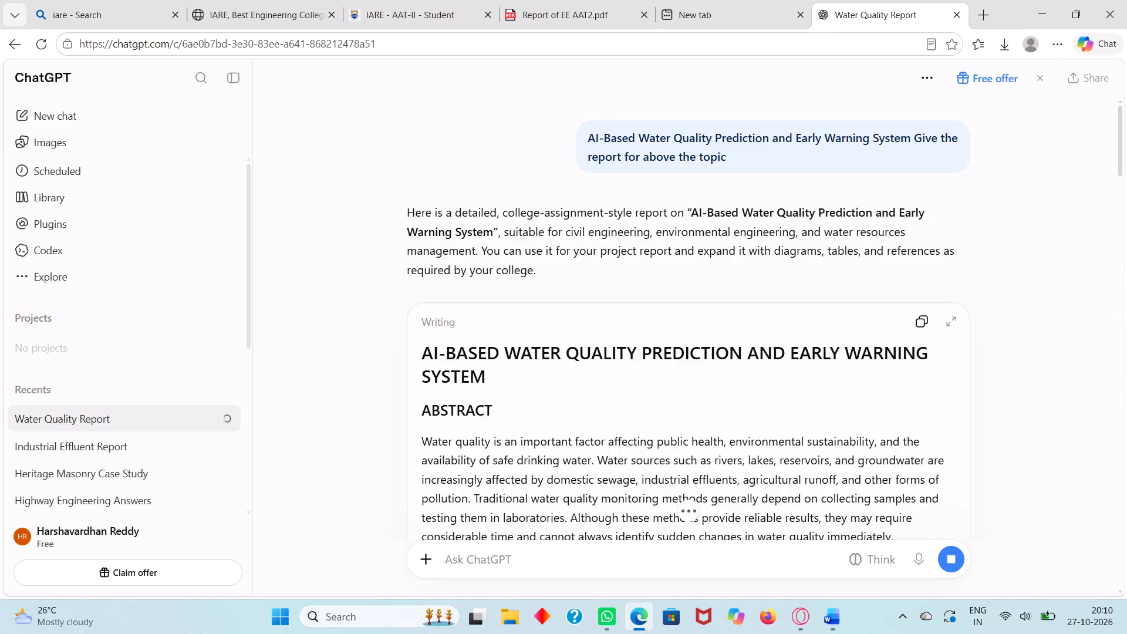
{"action": "scroll", "coordinate": [746, 344], "scroll_direction": "down", "scroll_amount": 7}
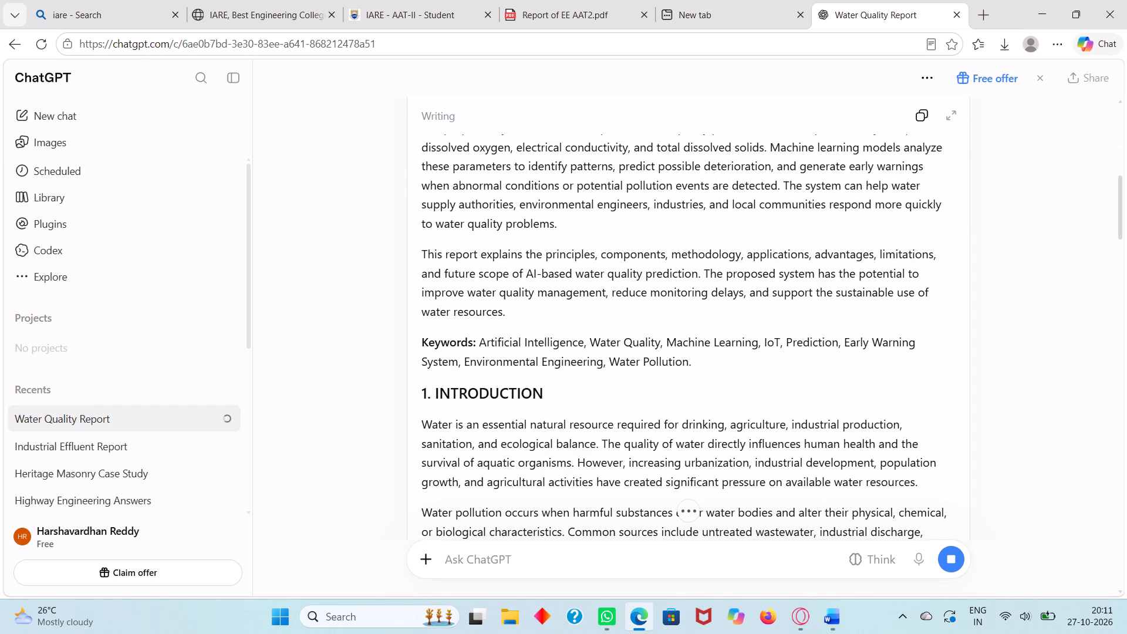
{"action": "scroll", "coordinate": [746, 344], "scroll_direction": "down", "scroll_amount": 3}
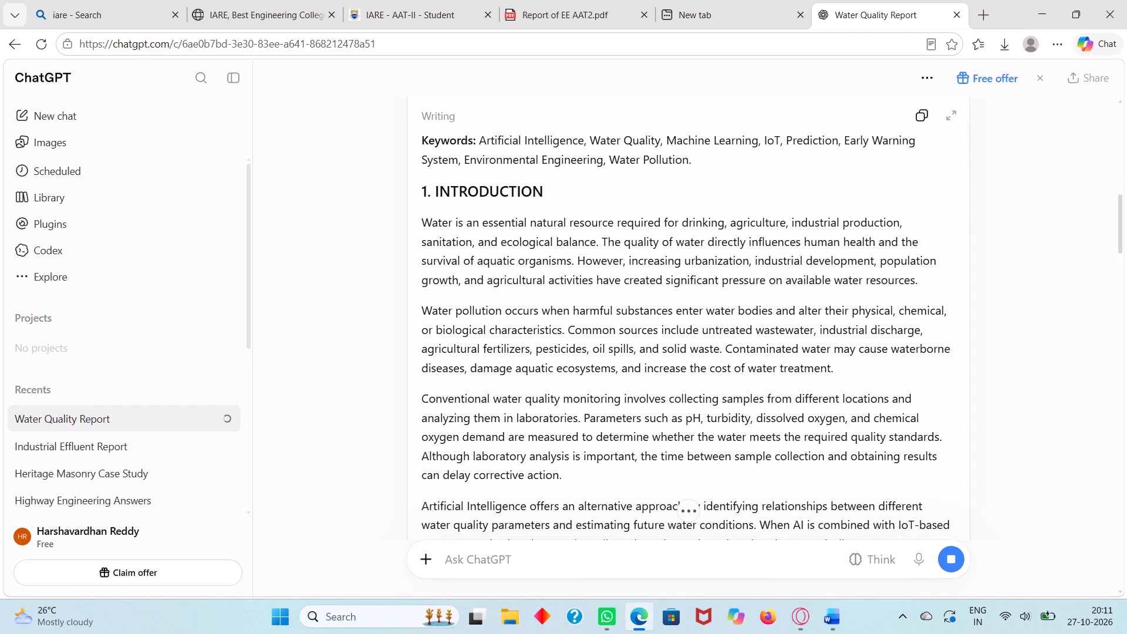
{"action": "scroll", "coordinate": [746, 344], "scroll_direction": "down", "scroll_amount": 9}
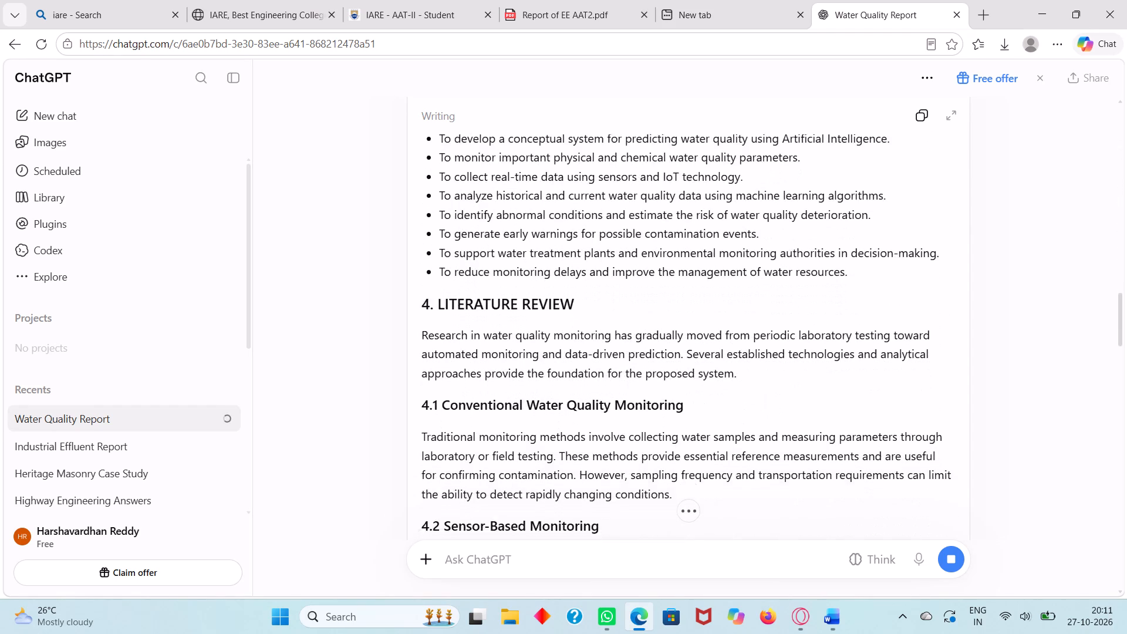
{"action": "scroll", "coordinate": [746, 344], "scroll_direction": "down", "scroll_amount": 15}
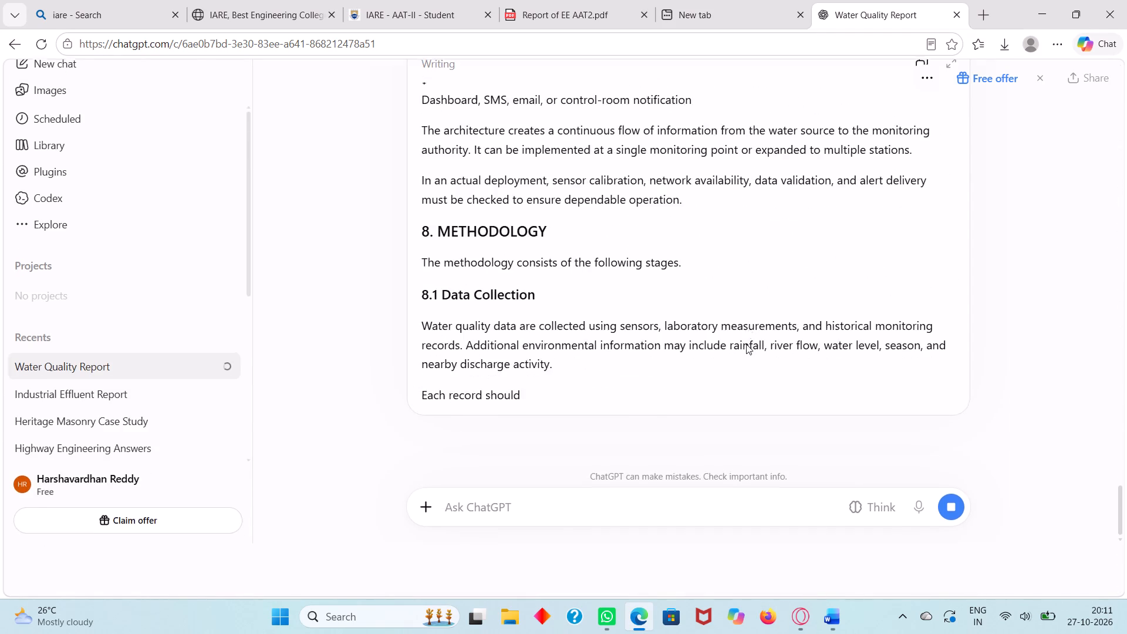
{"action": "scroll", "coordinate": [886, 257], "scroll_direction": "down", "scroll_amount": 3}
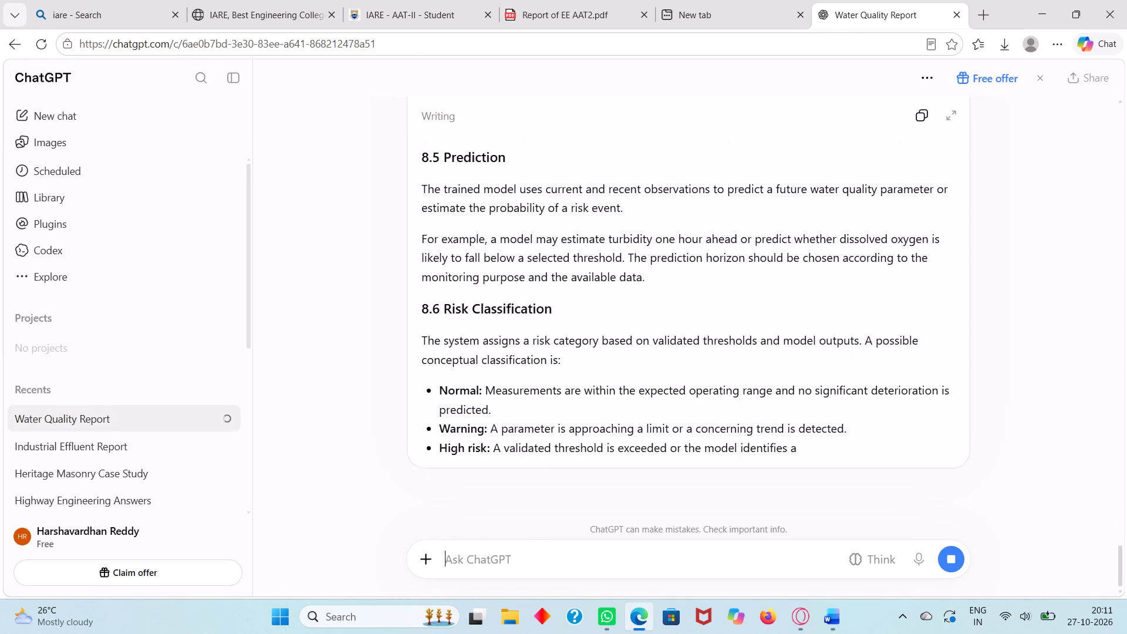
{"action": "scroll", "coordinate": [801, 305], "scroll_direction": "down", "scroll_amount": 10}
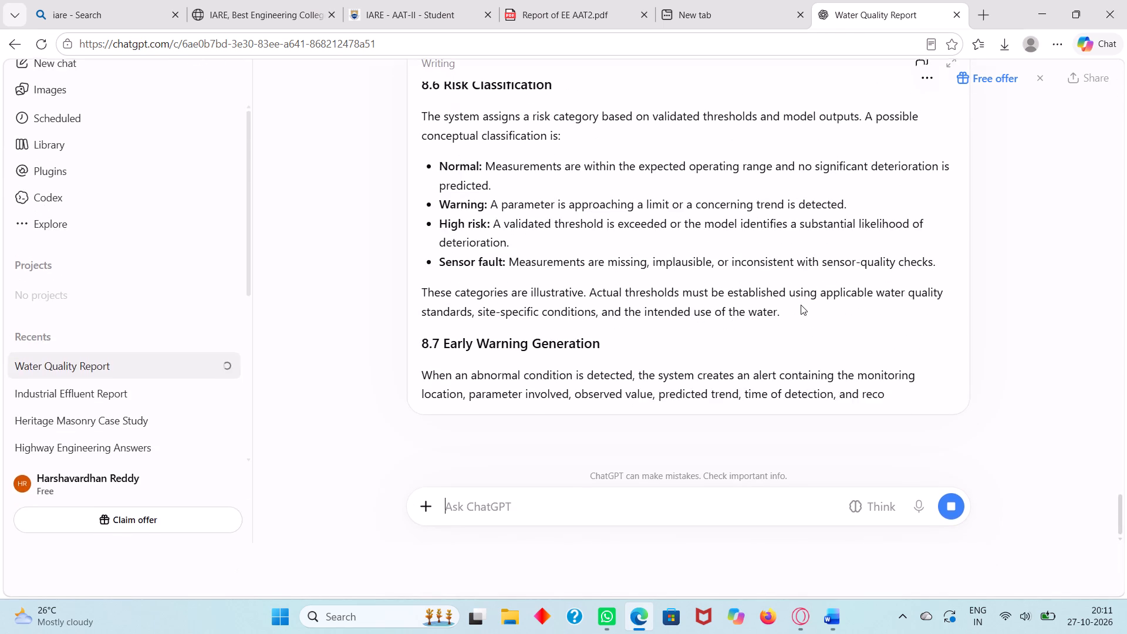
{"action": "scroll", "coordinate": [801, 305], "scroll_direction": "down", "scroll_amount": 1}
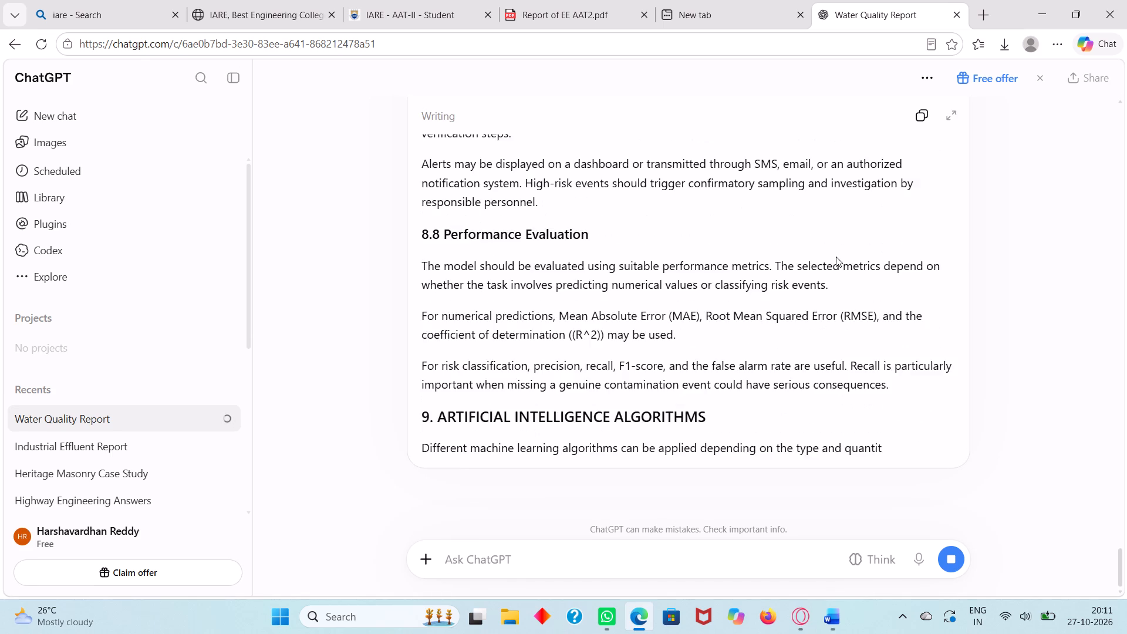
{"action": "scroll", "coordinate": [836, 257], "scroll_direction": "down", "scroll_amount": 1}
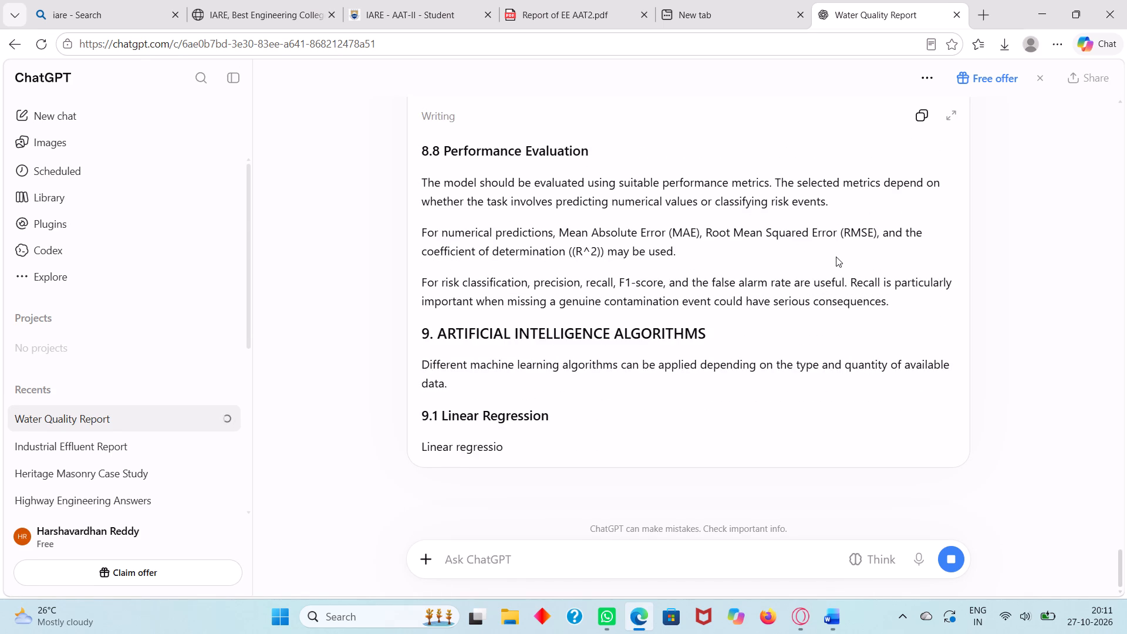
{"action": "scroll", "coordinate": [833, 270], "scroll_direction": "down", "scroll_amount": 1}
Copy the generated report text from ChatGPT and switch to the "report of EE" document in Word.
{"action": "left_click", "coordinate": [927, 113]}
{"action": "scroll", "coordinate": [816, 292], "scroll_direction": "down", "scroll_amount": 3}
{"action": "left_click", "coordinate": [838, 618]}
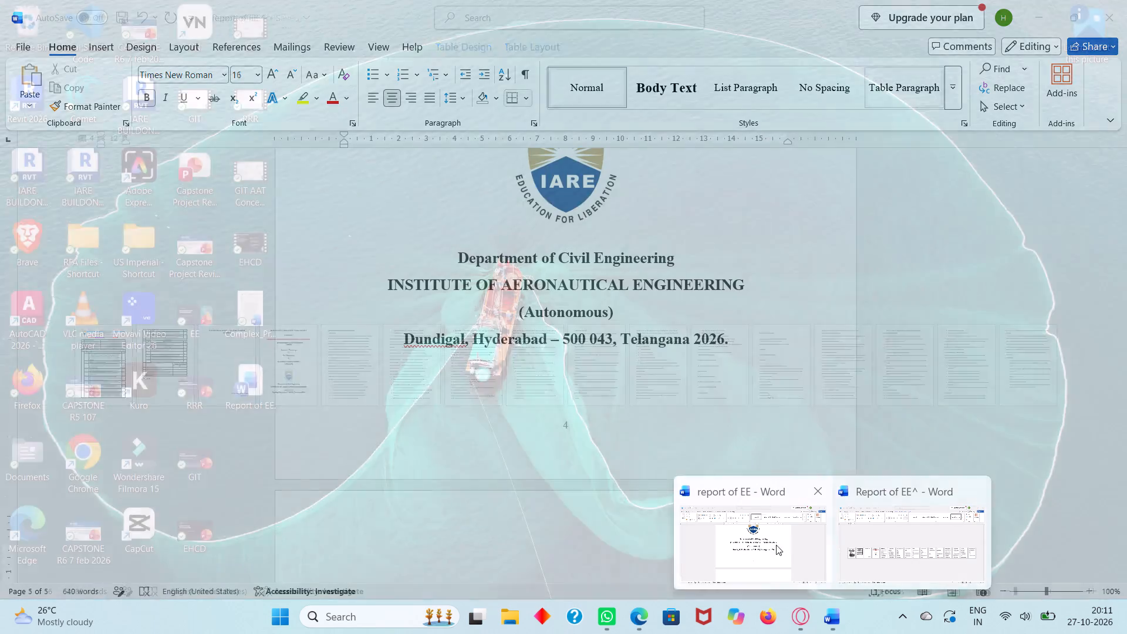
{"action": "left_click", "coordinate": [772, 545]}
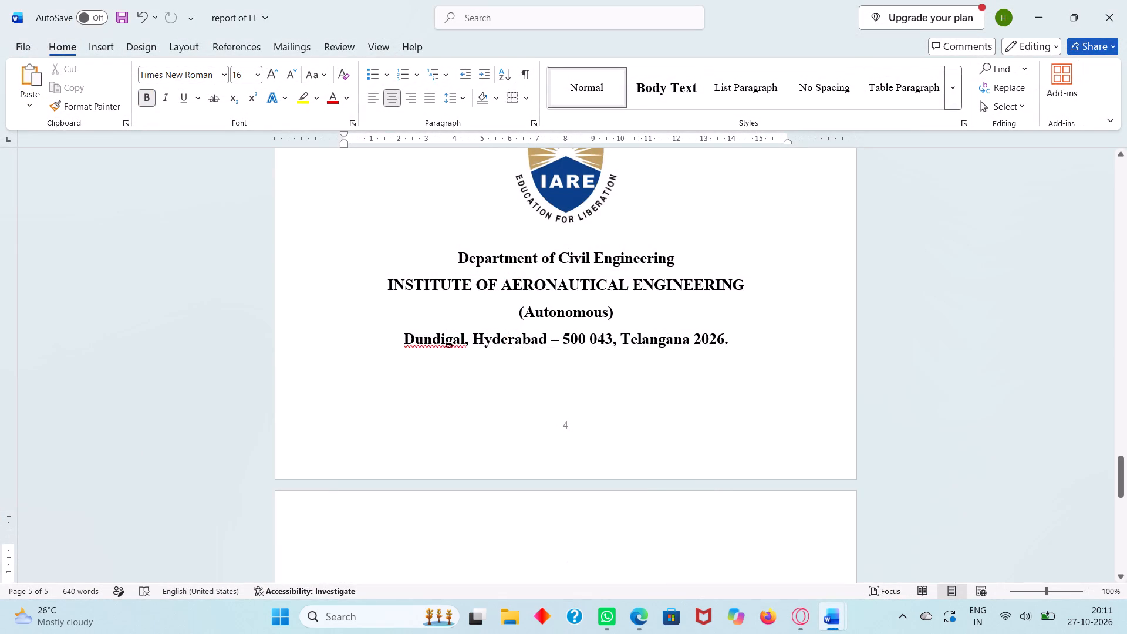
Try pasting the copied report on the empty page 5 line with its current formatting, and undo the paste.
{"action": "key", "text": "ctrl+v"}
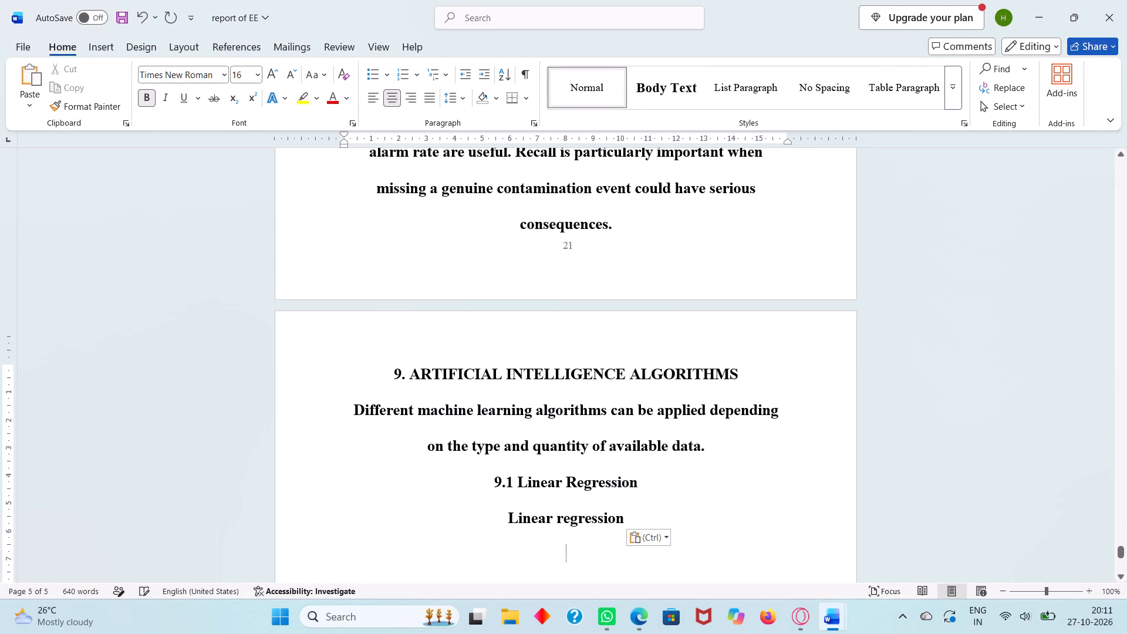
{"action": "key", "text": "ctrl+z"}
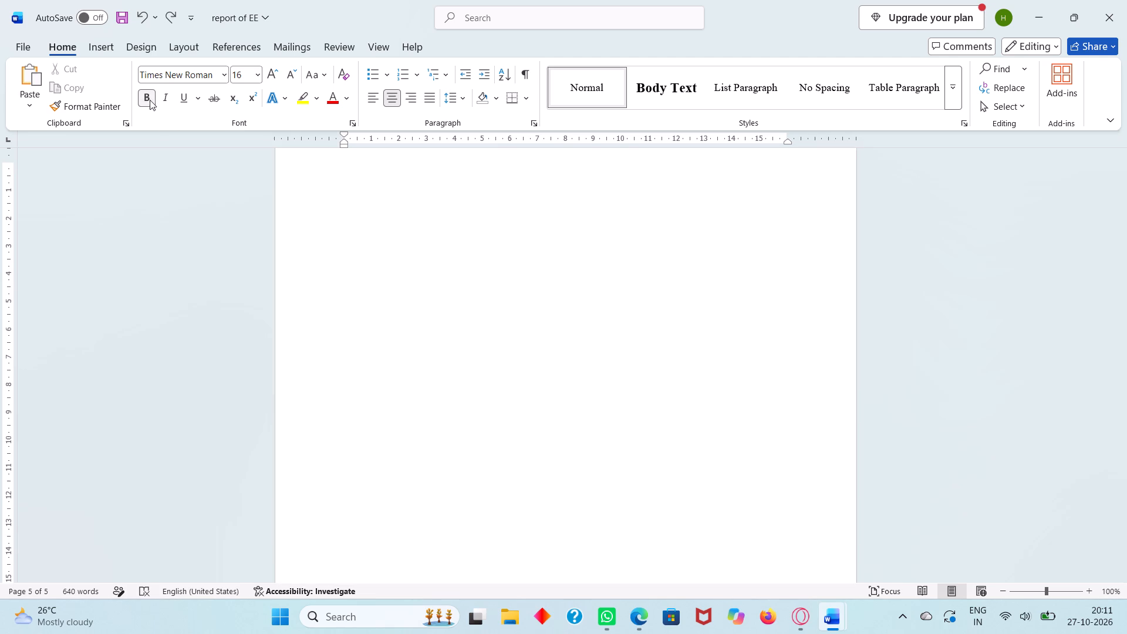
Turn off bold and set the font size to 12 for the empty line on page 5.
{"action": "left_click", "coordinate": [141, 99]}
{"action": "left_click", "coordinate": [255, 78]}
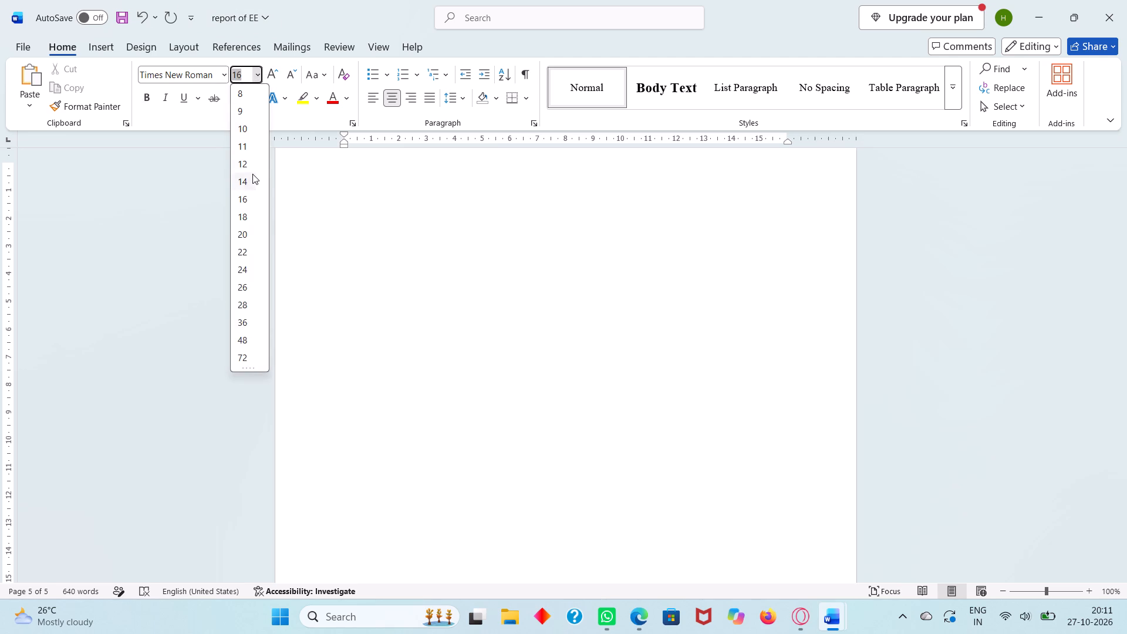
{"action": "left_click", "coordinate": [252, 165]}
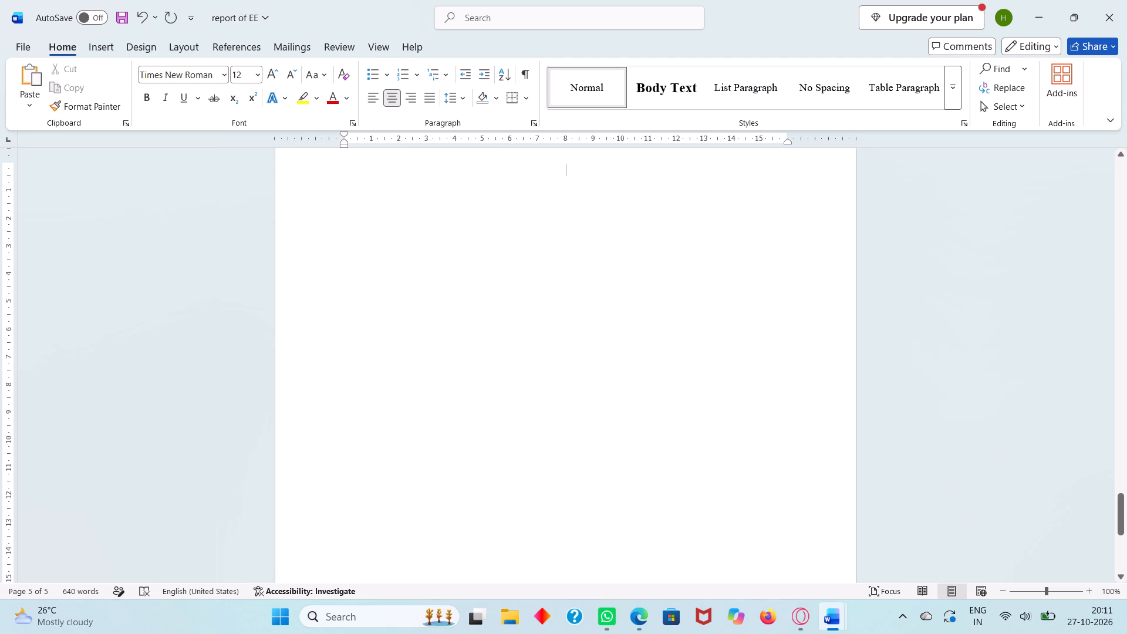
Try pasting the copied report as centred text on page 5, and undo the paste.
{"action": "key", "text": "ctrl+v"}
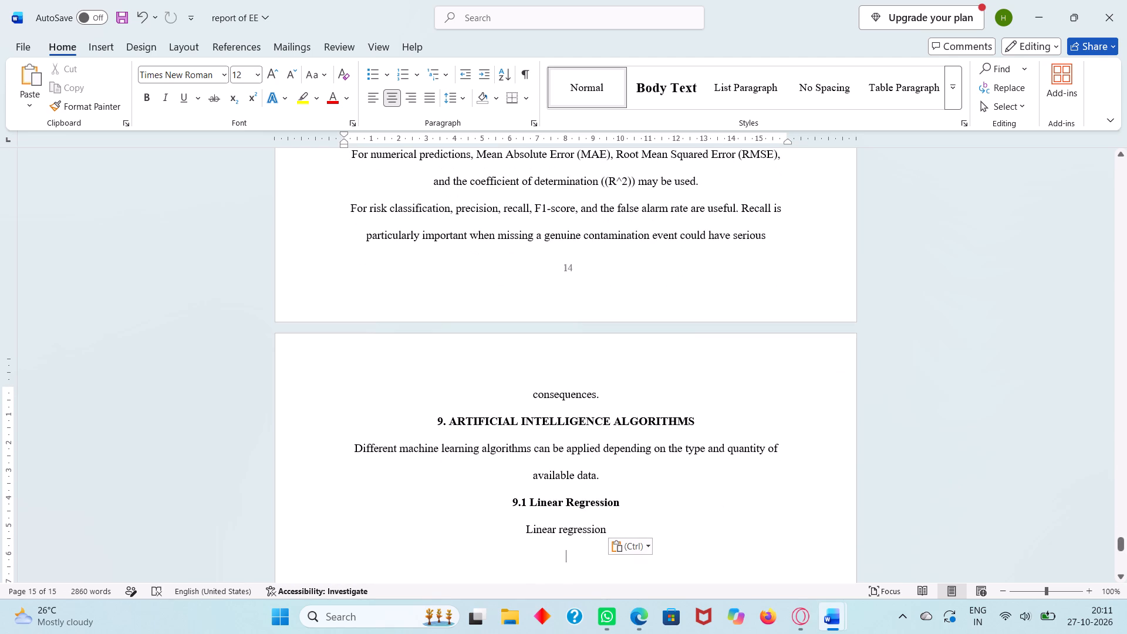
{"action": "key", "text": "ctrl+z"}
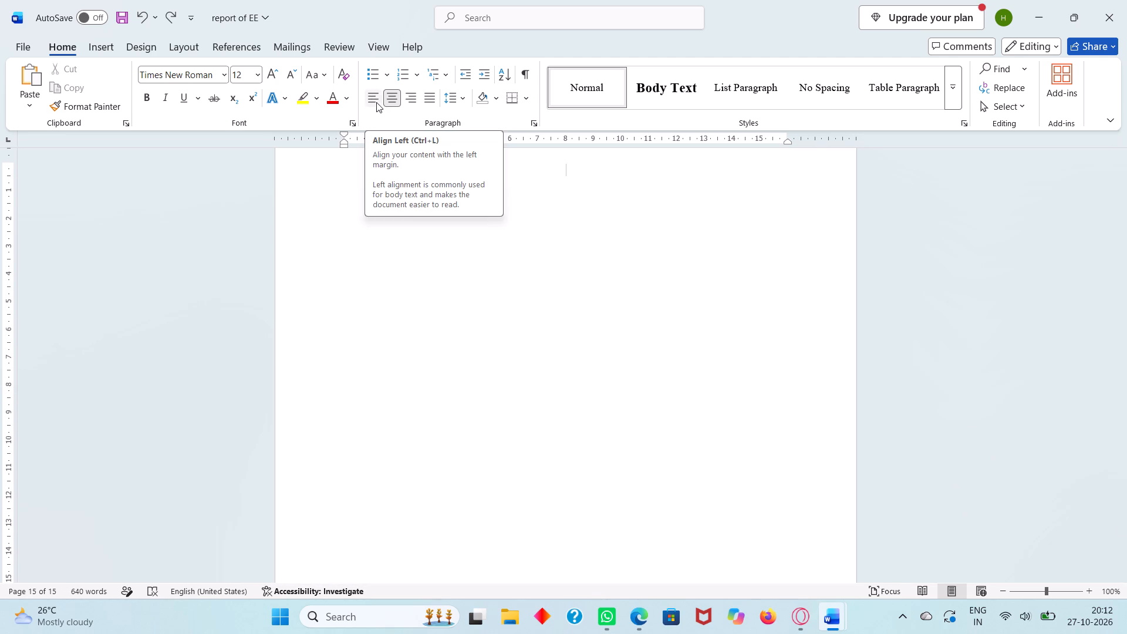
Align the empty line on page 5 to the left margin and paste the copied report there.
{"action": "left_click", "coordinate": [376, 102]}
{"action": "key", "text": "ctrl+v"}
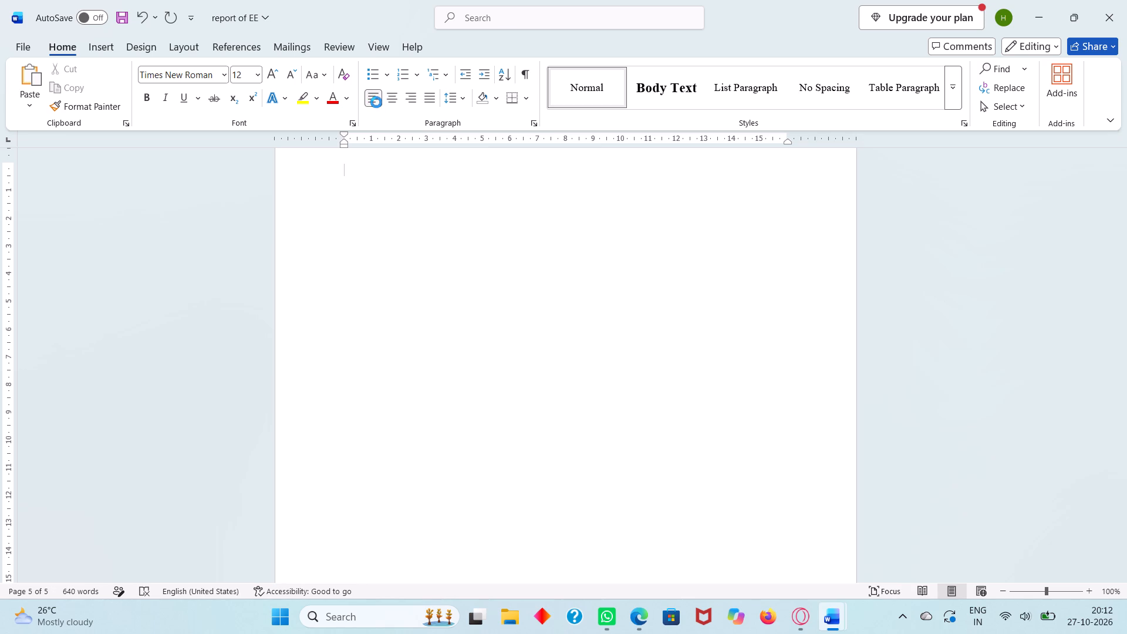
Review the pasted report's layout from its last section back to the abstract, and check the page 4 title page.
{"action": "scroll", "coordinate": [439, 376], "scroll_direction": "down", "scroll_amount": 1}
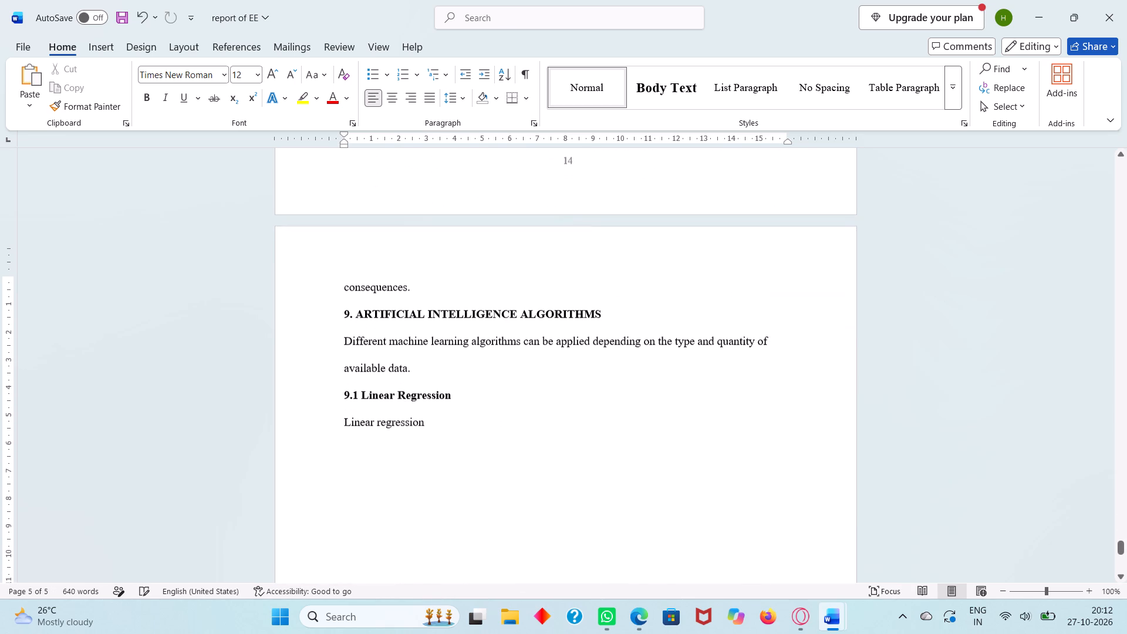
{"action": "scroll", "coordinate": [439, 376], "scroll_direction": "down", "scroll_amount": 1}
{"action": "scroll", "coordinate": [439, 376], "scroll_direction": "up", "scroll_amount": 2}
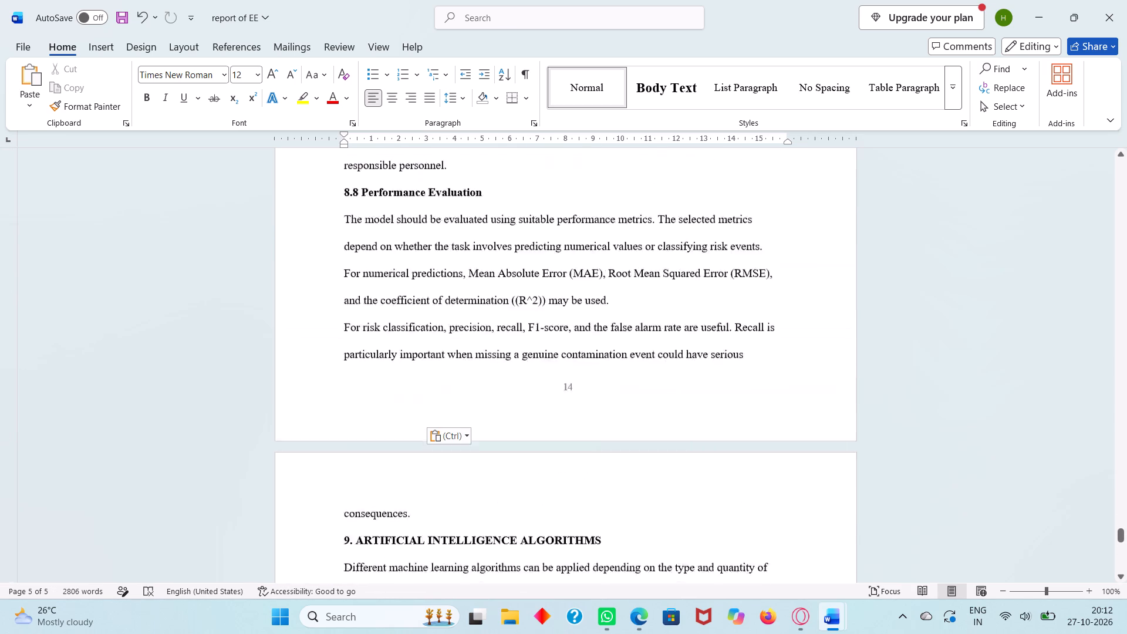
{"action": "scroll", "coordinate": [439, 376], "scroll_direction": "up", "scroll_amount": 4}
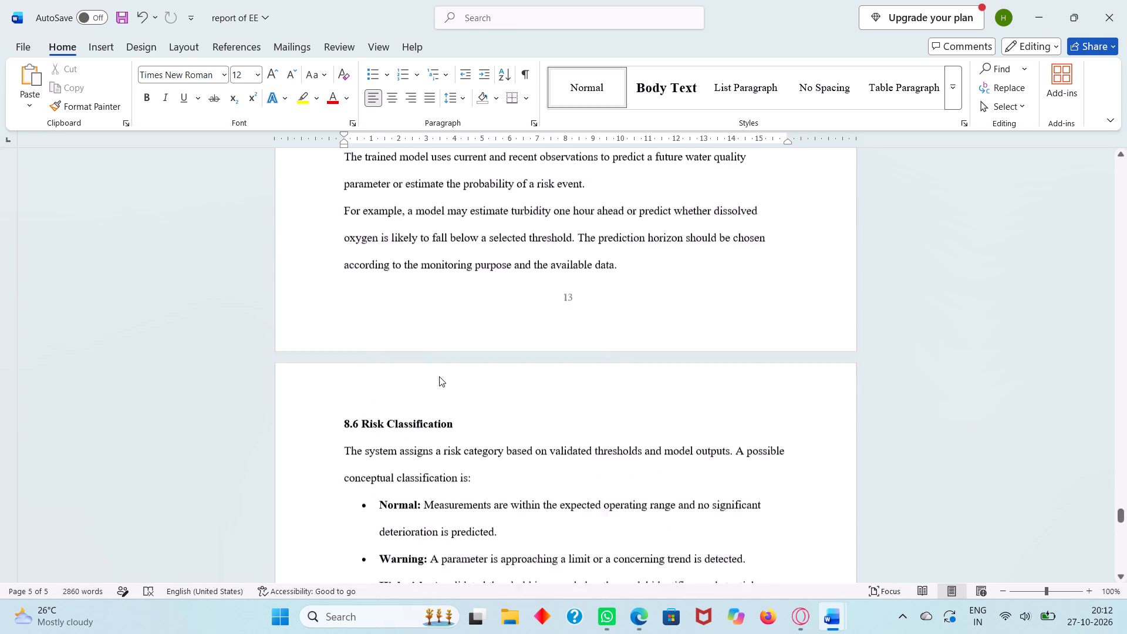
{"action": "scroll", "coordinate": [439, 376], "scroll_direction": "up", "scroll_amount": 9}
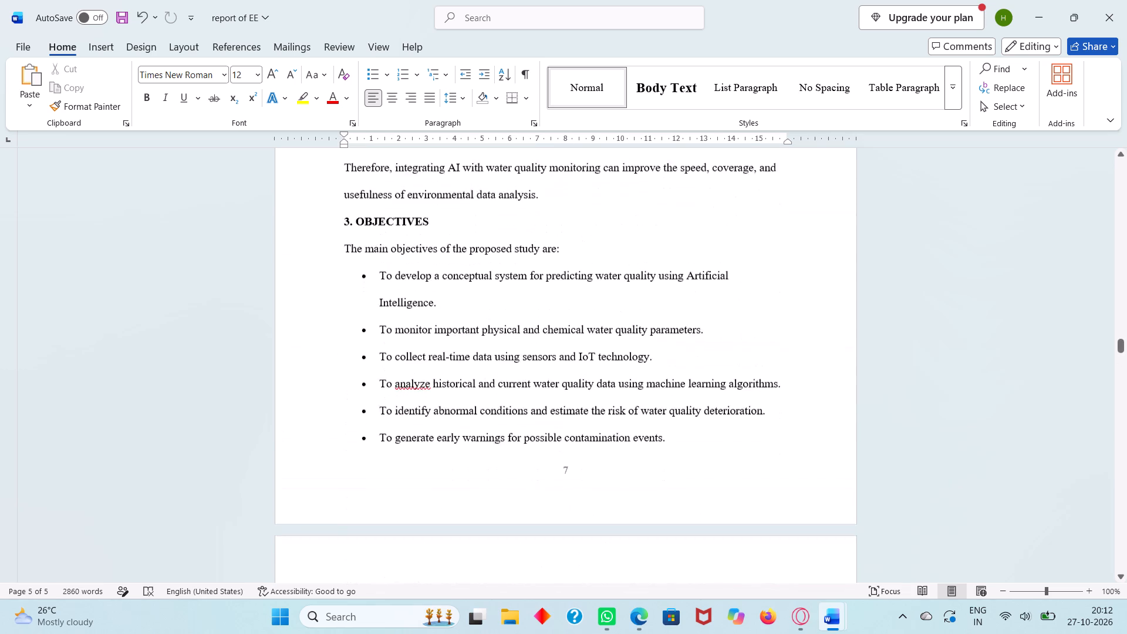
{"action": "scroll", "coordinate": [439, 376], "scroll_direction": "up", "scroll_amount": 5}
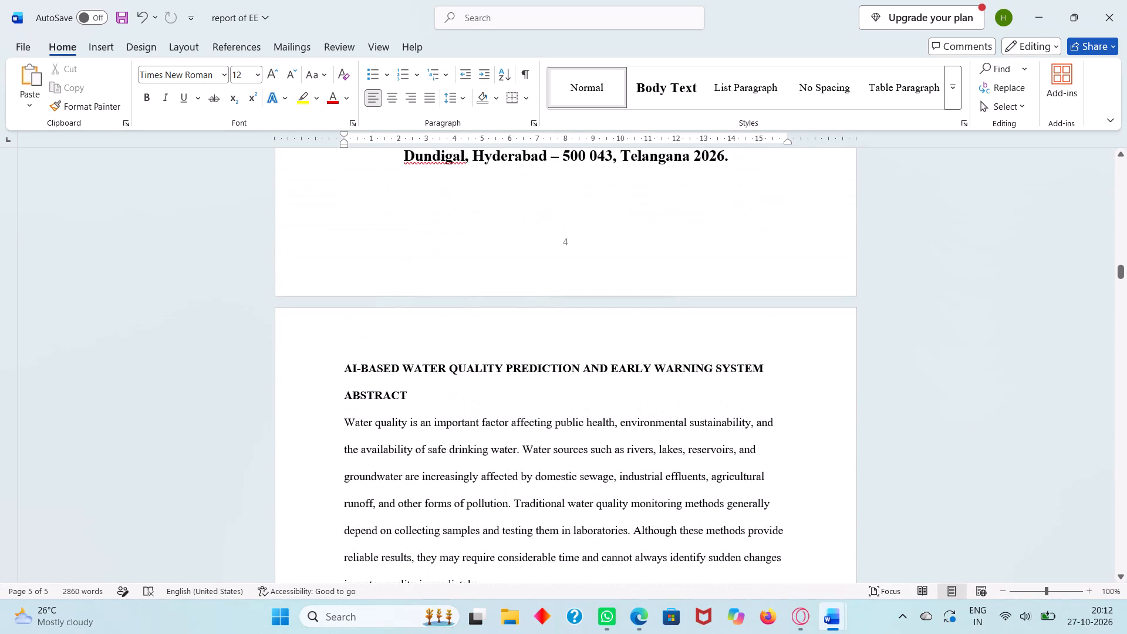
{"action": "scroll", "coordinate": [439, 376], "scroll_direction": "down", "scroll_amount": 3}
{"action": "scroll", "coordinate": [439, 376], "scroll_direction": "up", "scroll_amount": 1}
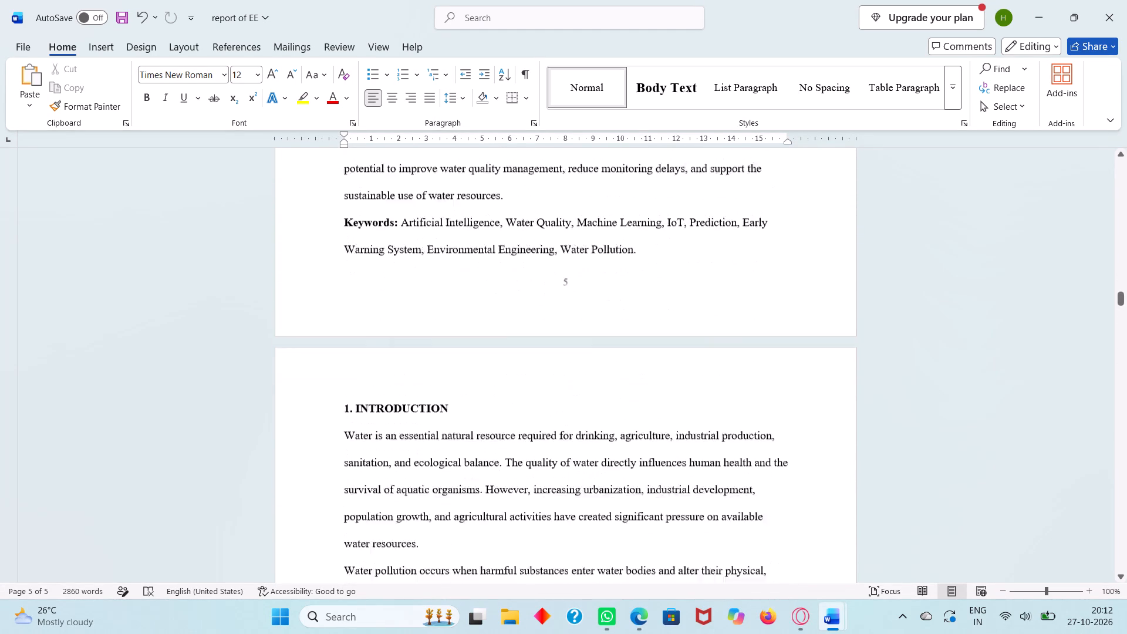
{"action": "scroll", "coordinate": [439, 376], "scroll_direction": "up", "scroll_amount": 1}
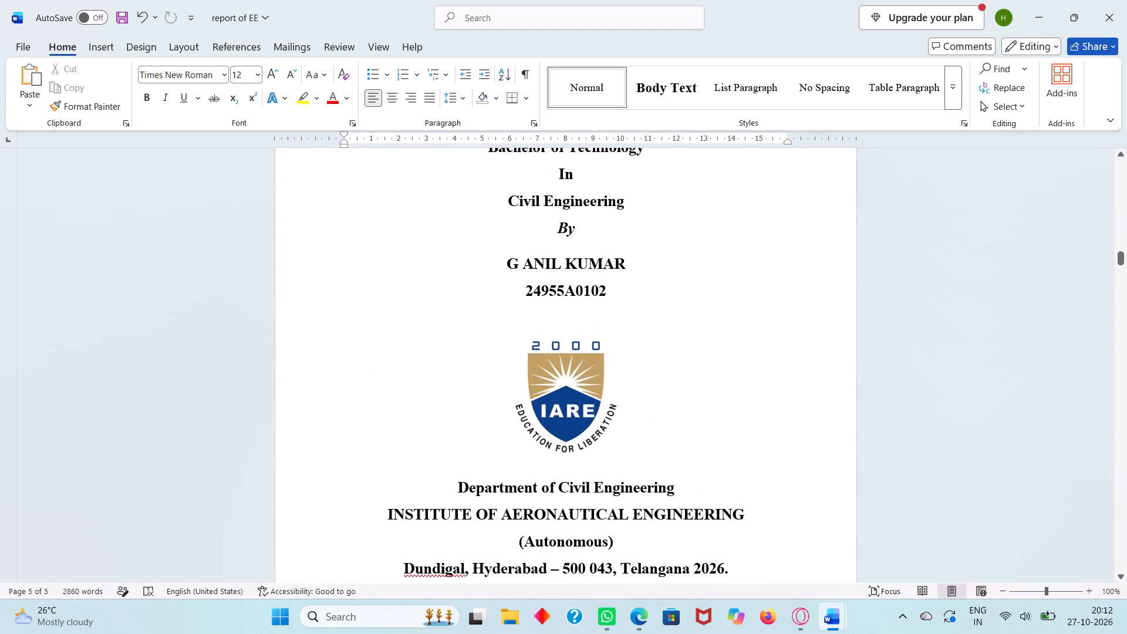
{"action": "scroll", "coordinate": [439, 376], "scroll_direction": "up", "scroll_amount": 1}
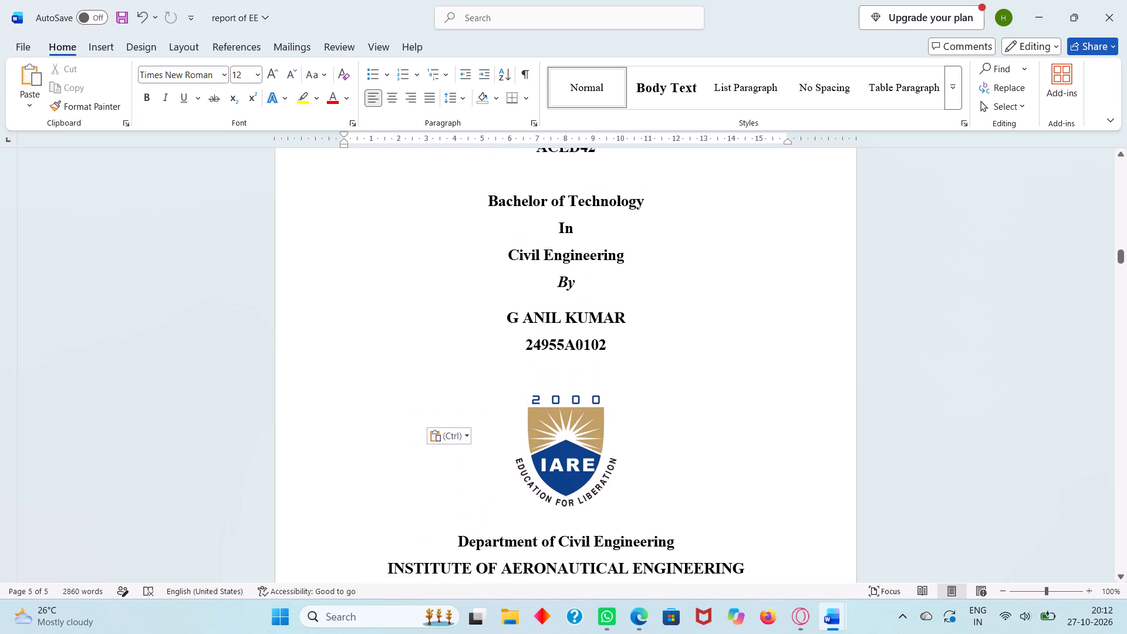
{"action": "scroll", "coordinate": [439, 376], "scroll_direction": "up", "scroll_amount": 2}
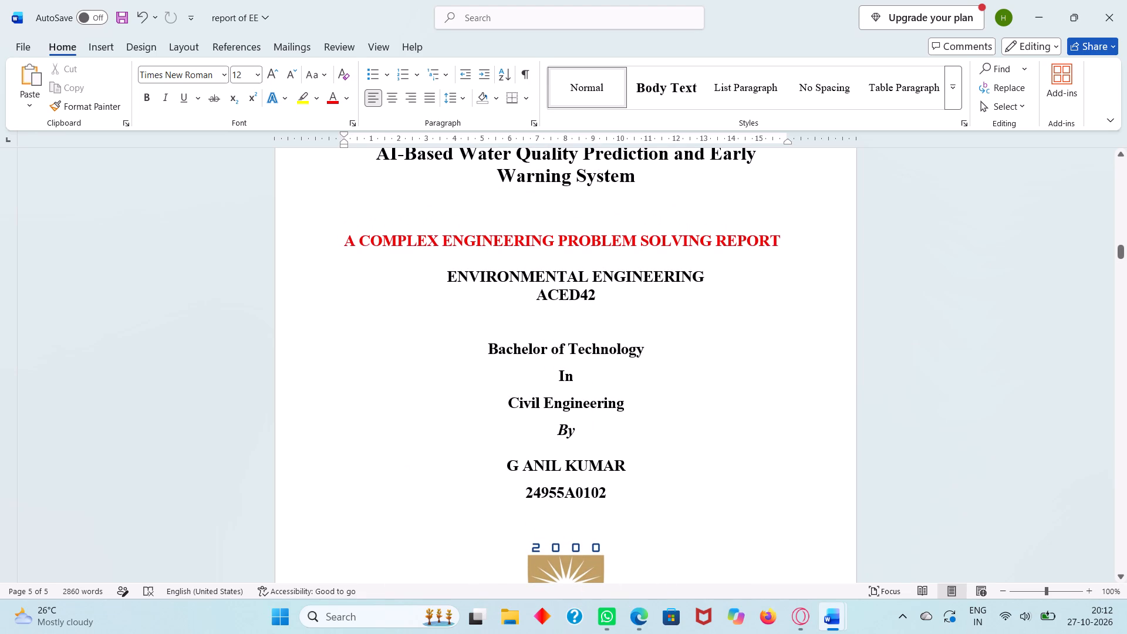
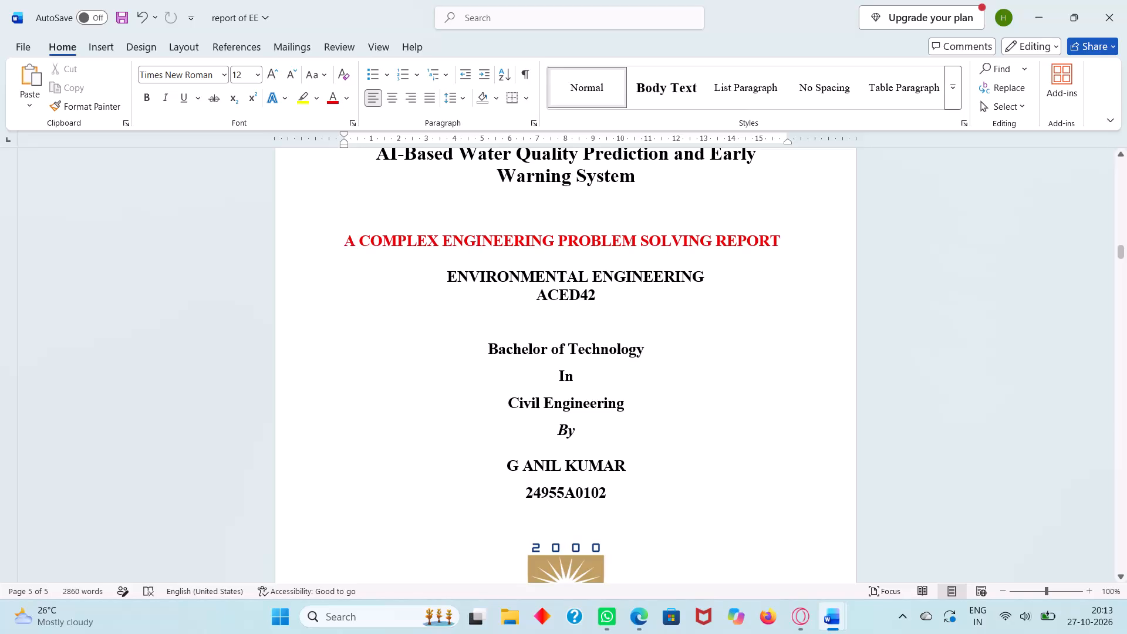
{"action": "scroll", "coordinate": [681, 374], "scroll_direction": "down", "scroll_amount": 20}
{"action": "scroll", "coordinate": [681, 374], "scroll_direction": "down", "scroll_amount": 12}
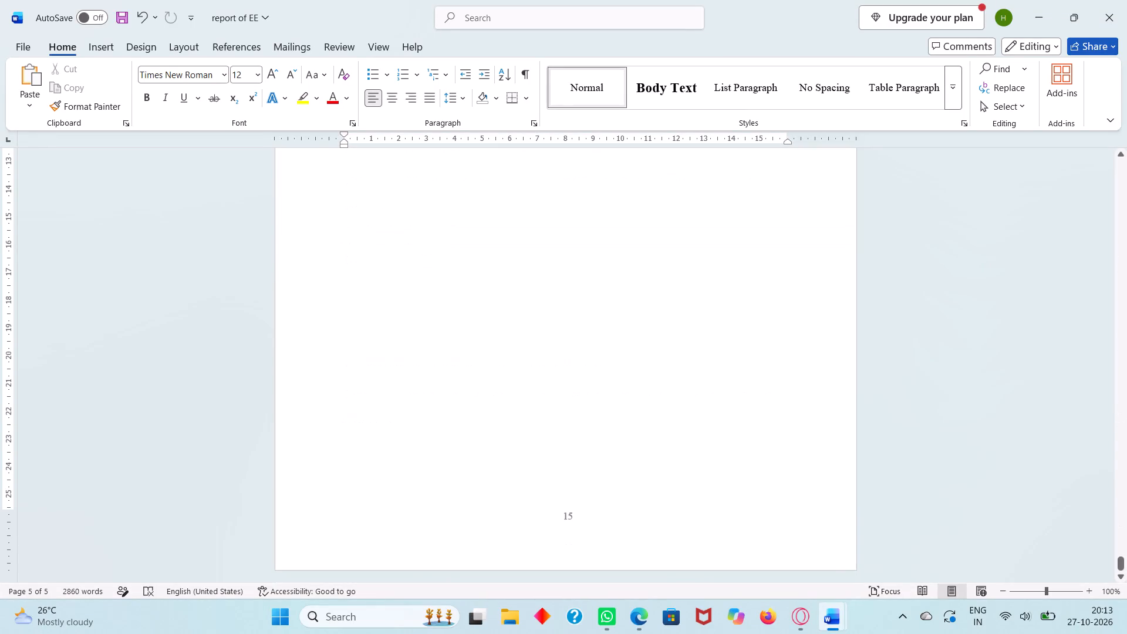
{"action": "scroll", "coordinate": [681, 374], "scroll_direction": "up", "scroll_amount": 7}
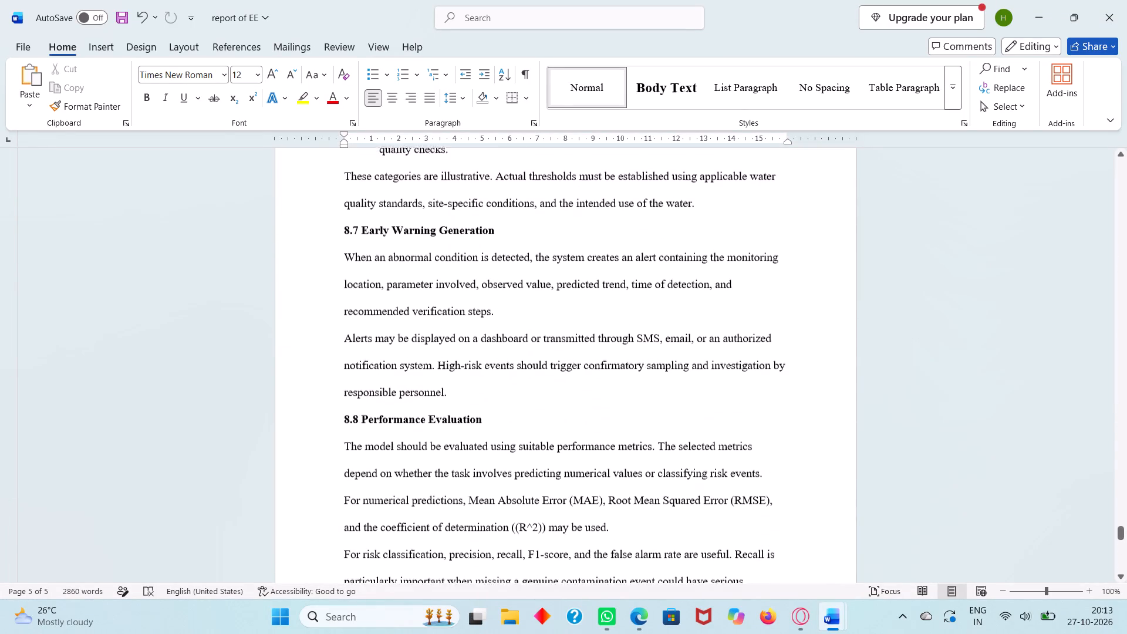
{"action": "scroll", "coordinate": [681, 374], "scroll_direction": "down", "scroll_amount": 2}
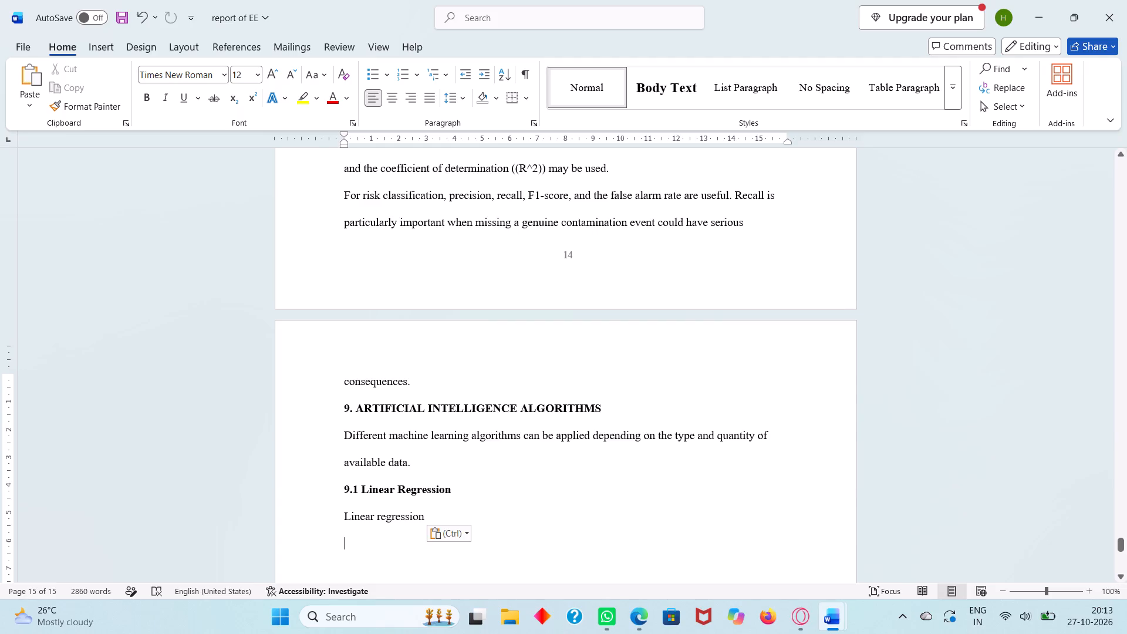
Start saving a copy of the report, choosing the personal OneDrive as the location.
{"action": "left_click", "coordinate": [34, 46]}
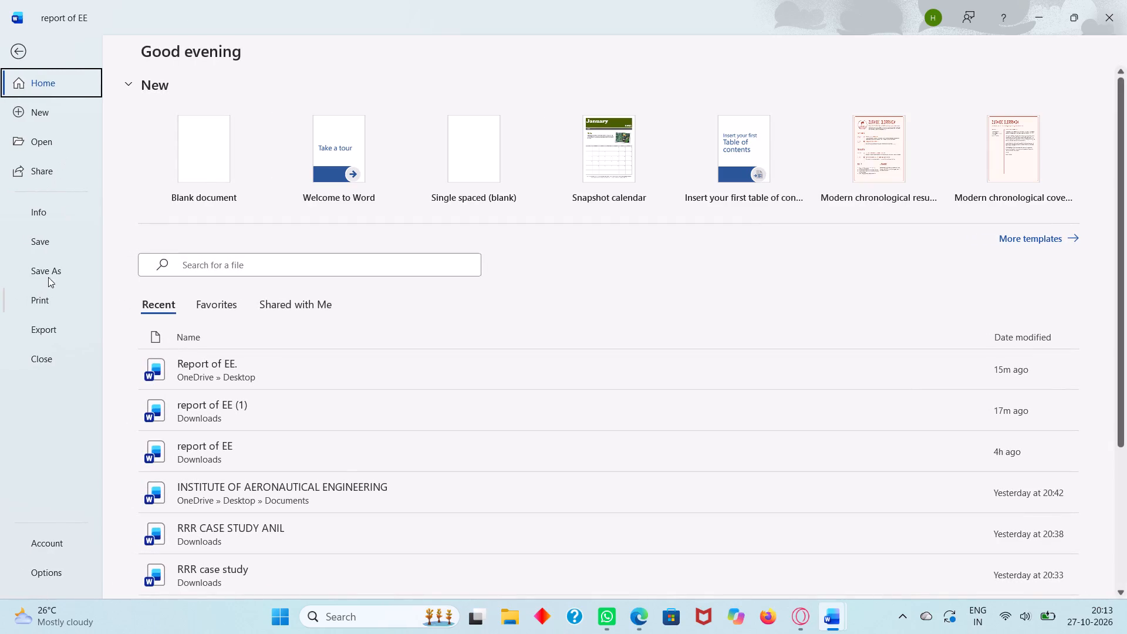
{"action": "left_click", "coordinate": [52, 264]}
{"action": "left_click", "coordinate": [238, 150]}
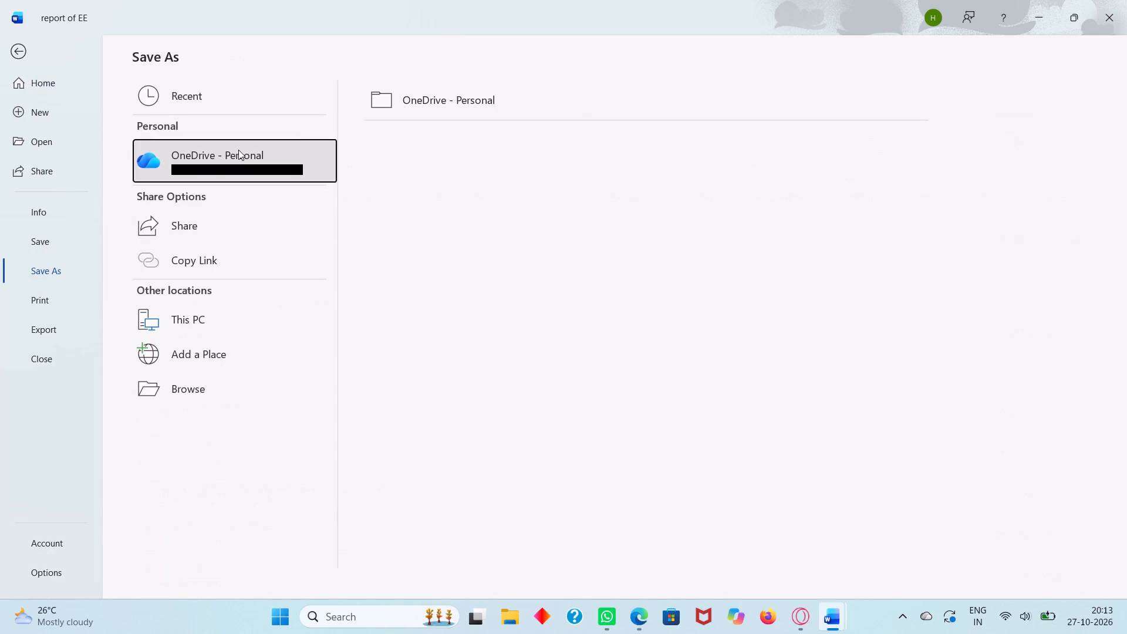
Save the report as a PDF named "report of EE Anil" in the Downloads folder.
{"action": "left_click", "coordinate": [412, 94]}
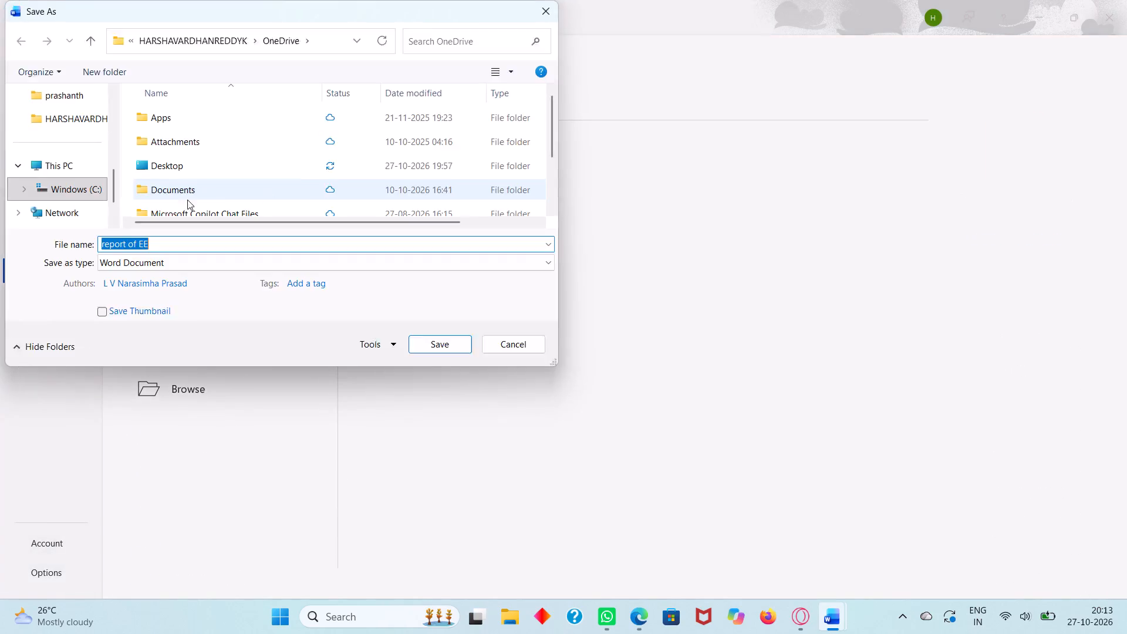
{"action": "scroll", "coordinate": [86, 188], "scroll_direction": "up", "scroll_amount": 7}
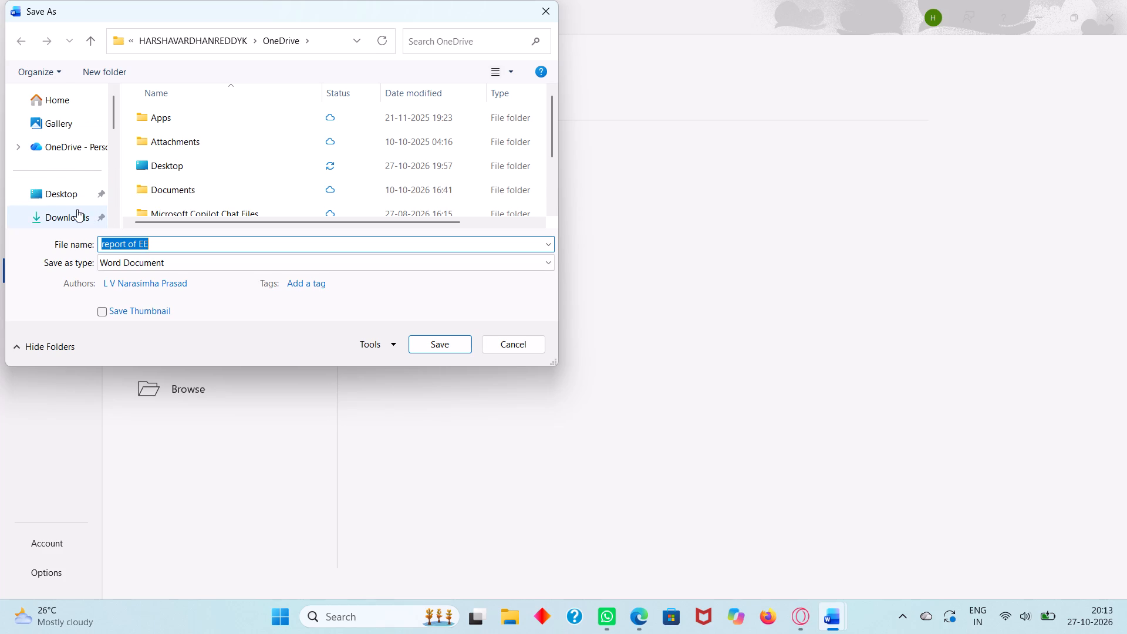
{"action": "left_click", "coordinate": [77, 209]}
{"action": "left_click_drag", "start_coordinate": [217, 263], "coordinate": [170, 347]}
{"action": "left_click", "coordinate": [170, 347]}
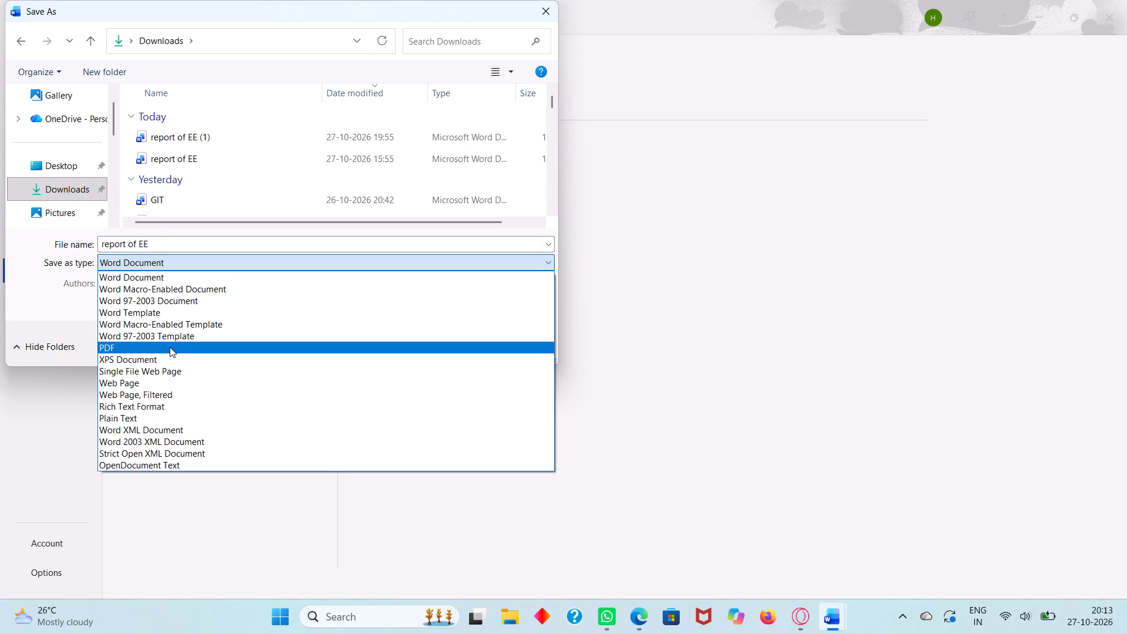
{"action": "left_click", "coordinate": [158, 237]}
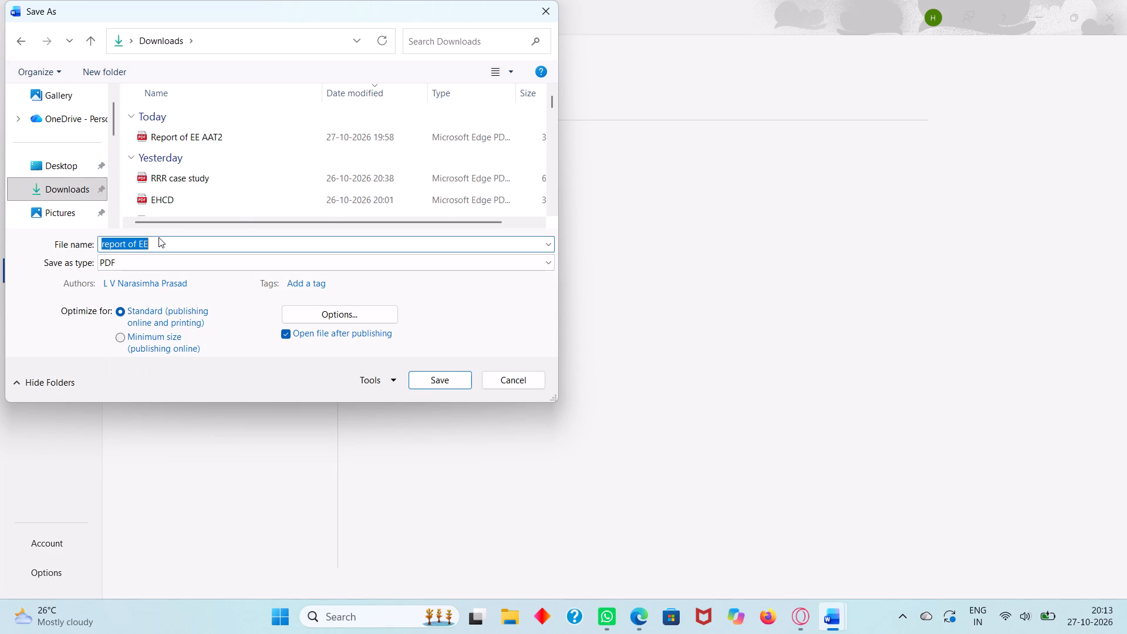
{"action": "left_click", "coordinate": [160, 241]}
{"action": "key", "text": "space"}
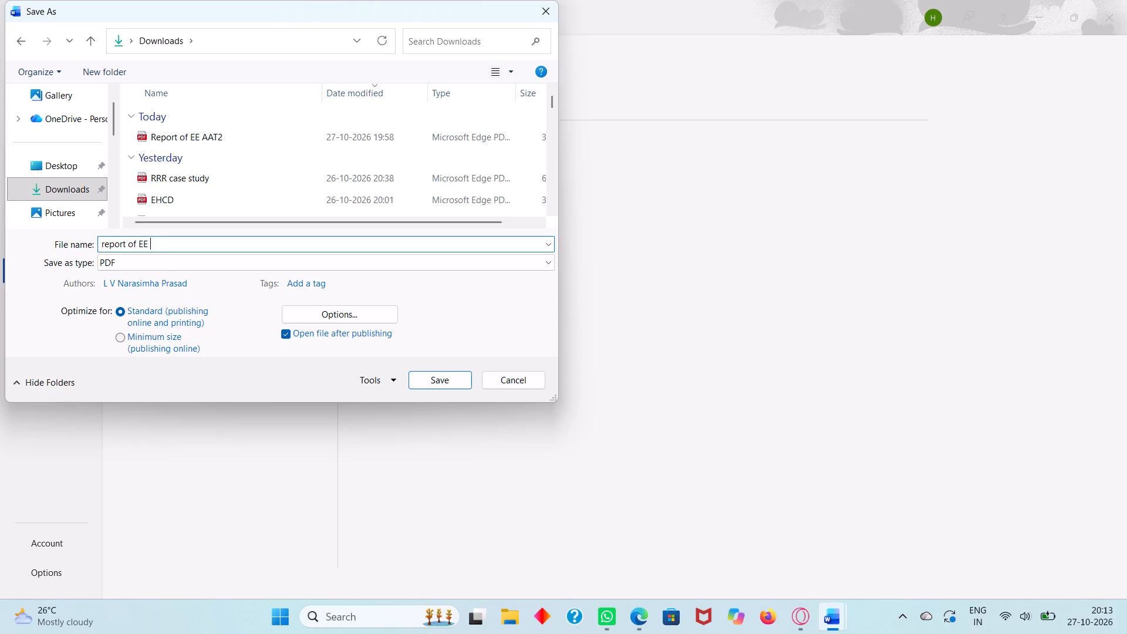